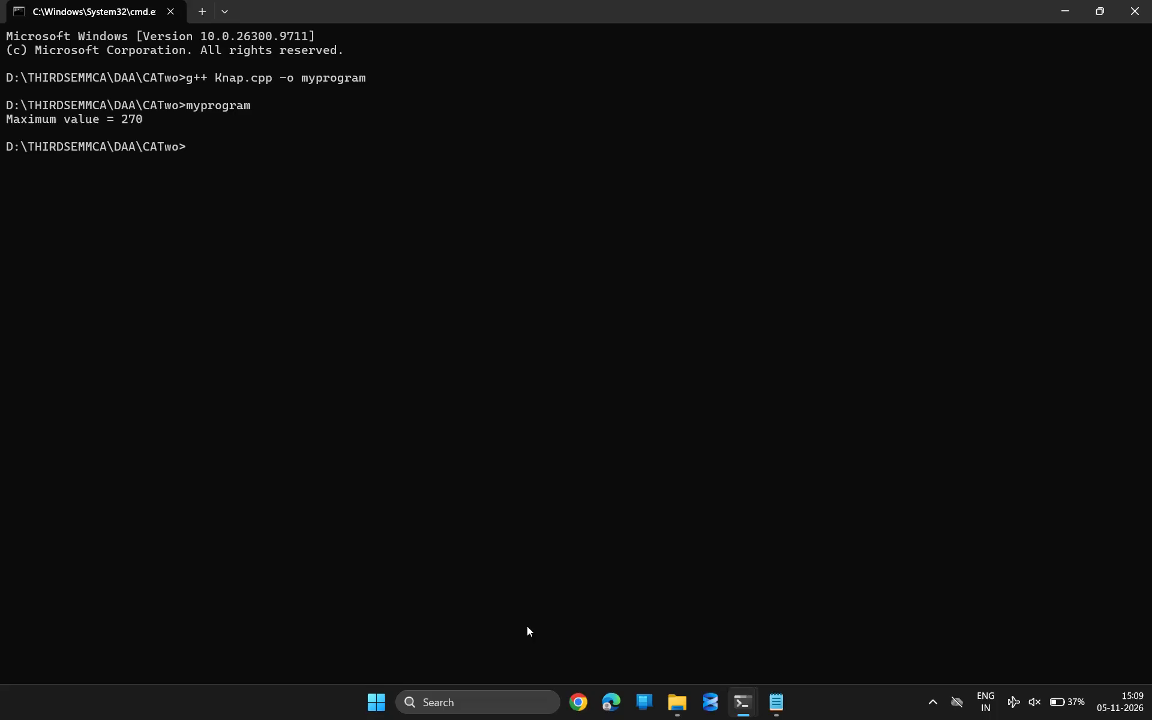
Launch Microsoft Word.
click(368, 692)
text(word)
key(Return)
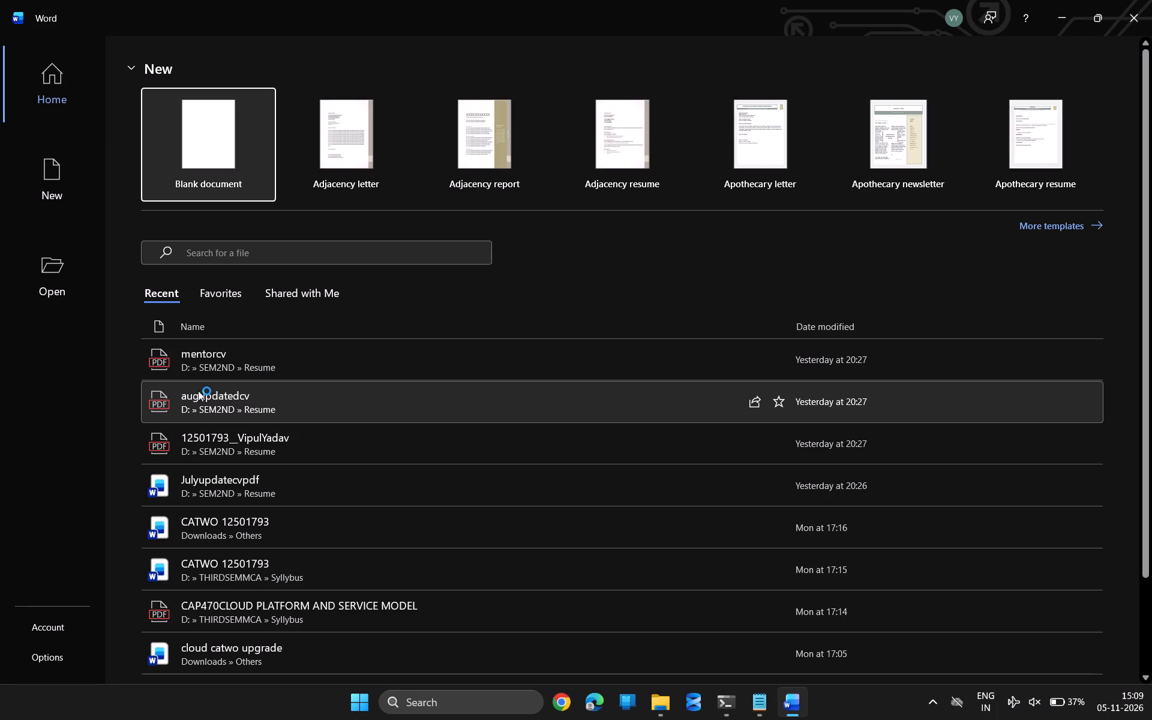
Open CAONEPDF from the DAA folder's CAAOne subfolder in Google Chrome.
click(656, 703)
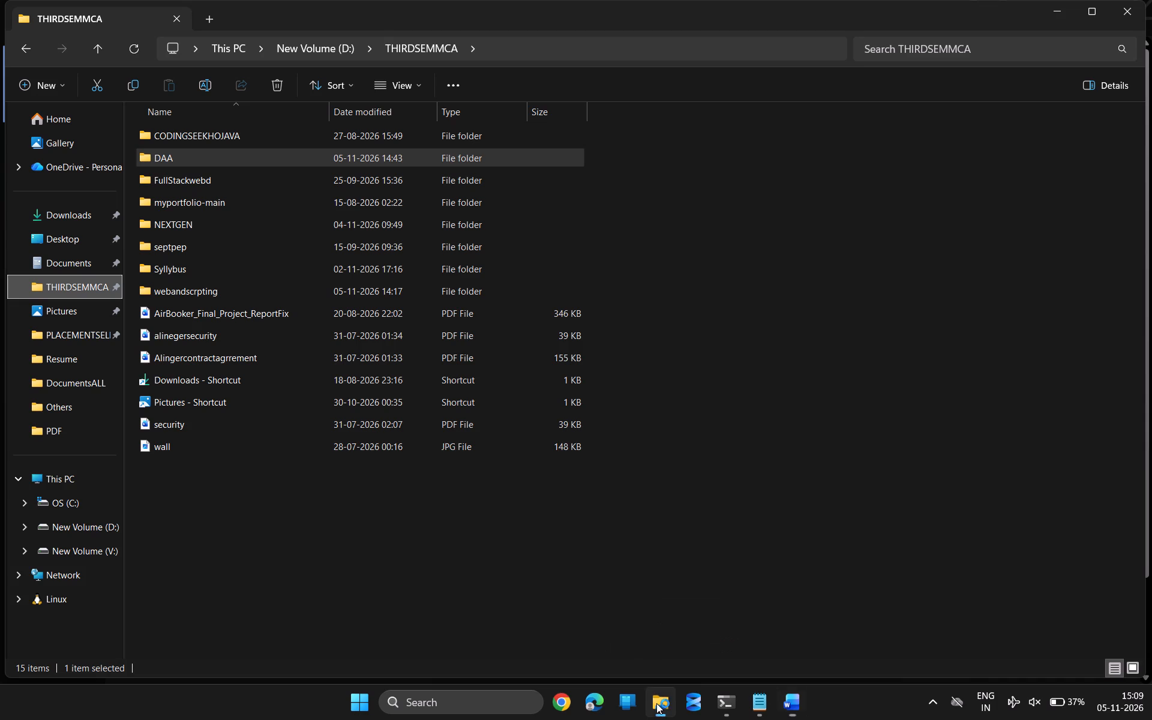
double_click(197, 159)
double_click(232, 153)
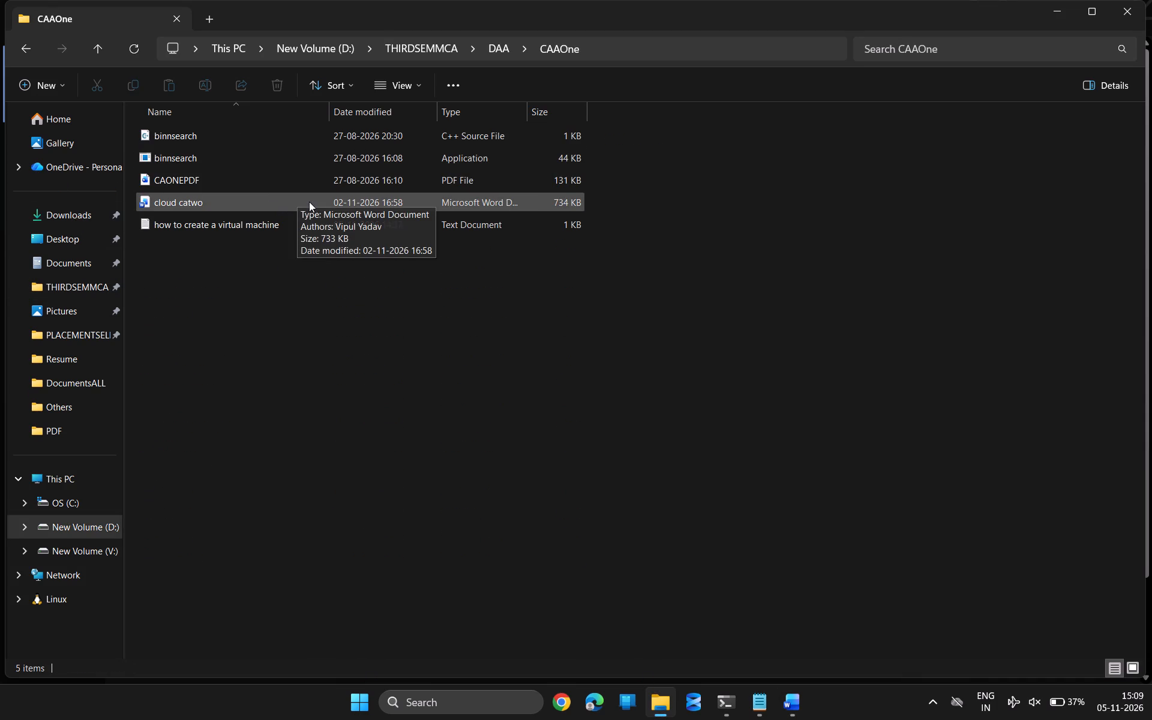
click(272, 183)
right_click(272, 183)
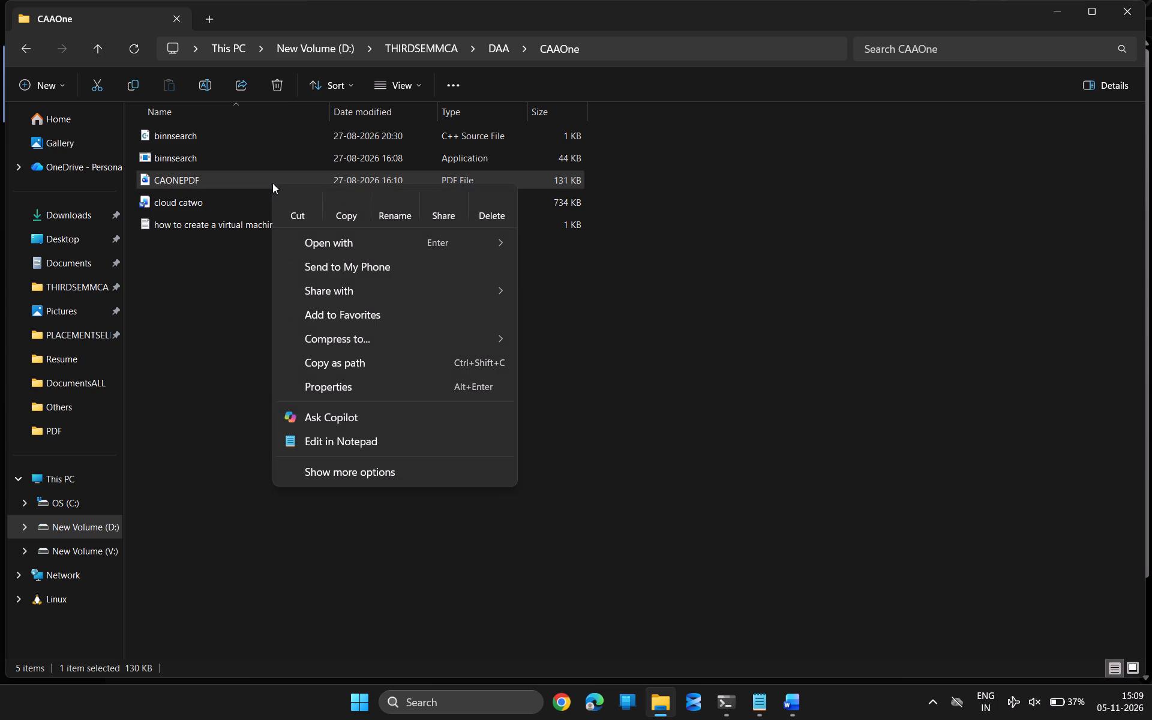
click(567, 292)
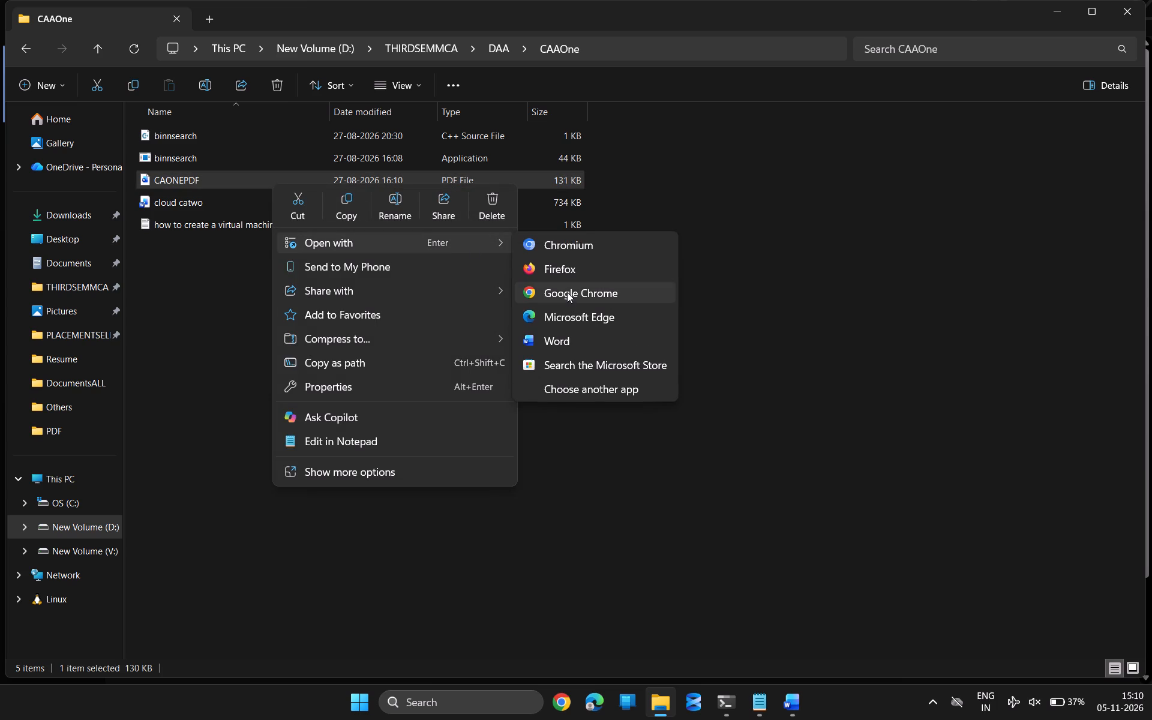
Read through the three-page CAONEPDF for its cover details, code listing, code screenshot and output section.
scroll(467, 441, down, 1)
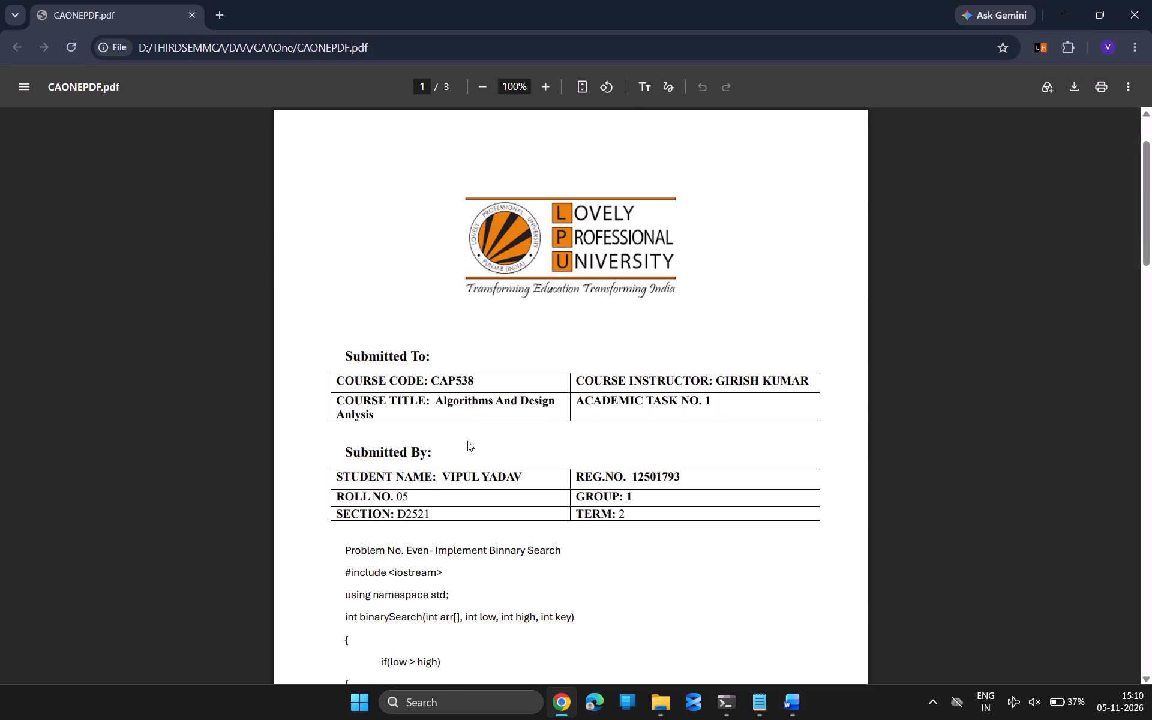
scroll(467, 441, down, 7)
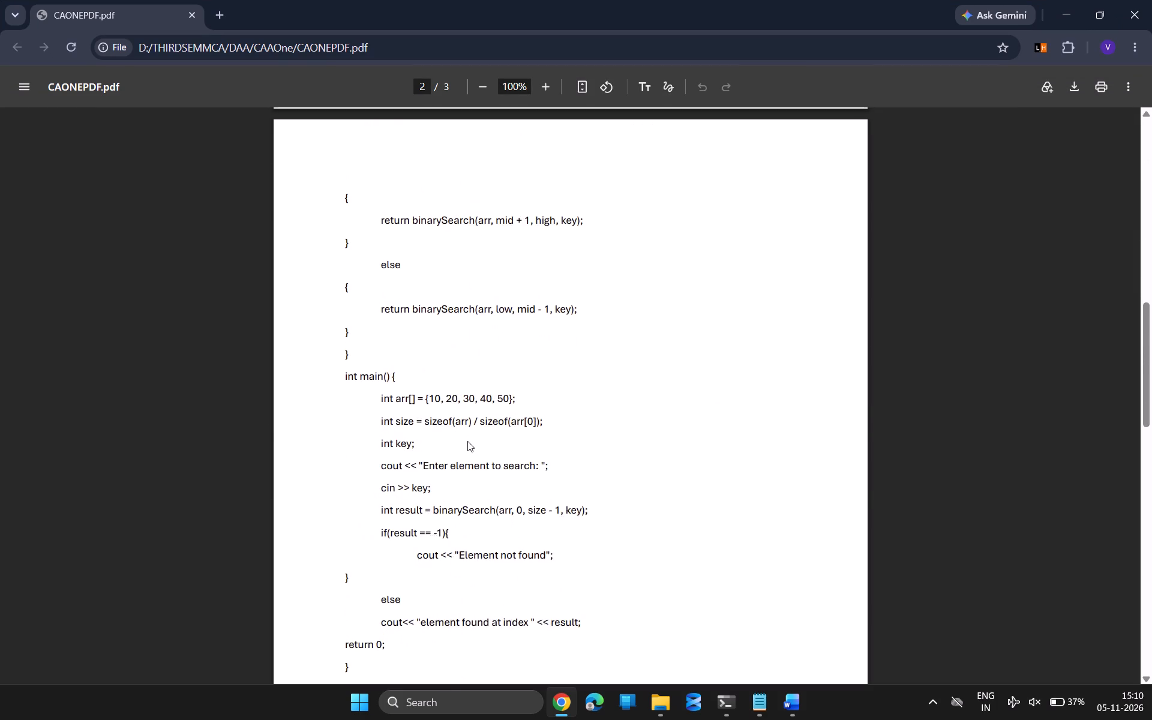
scroll(467, 441, down, 9)
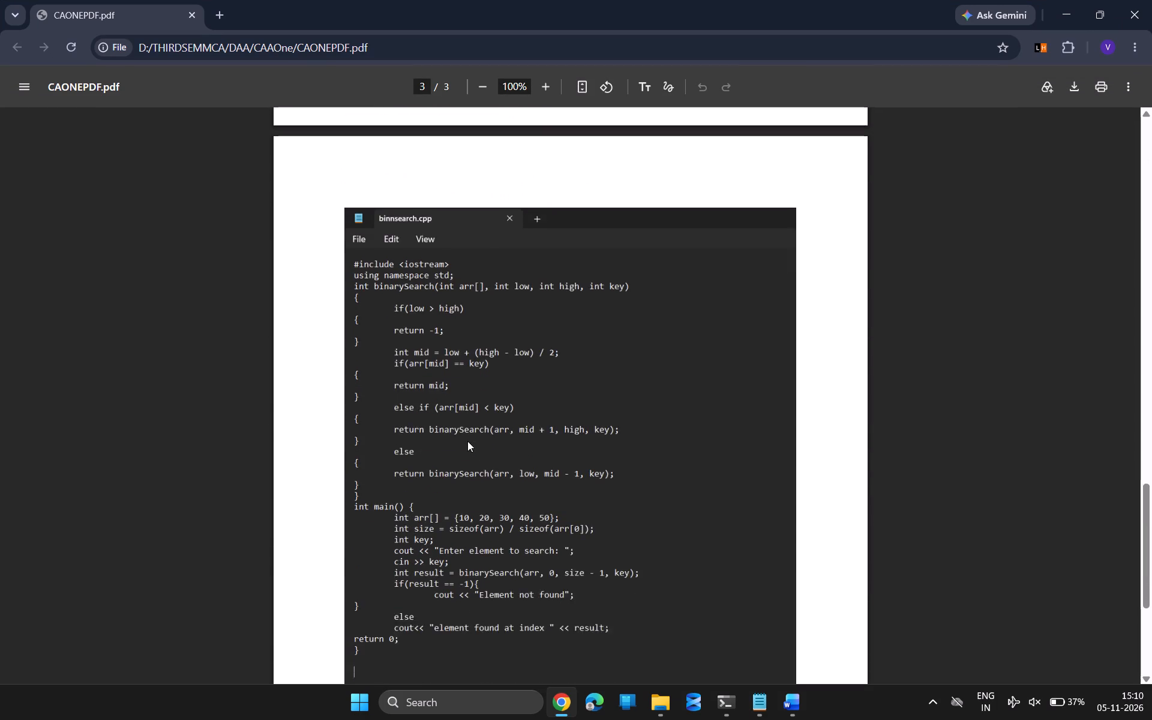
scroll(467, 441, down, 5)
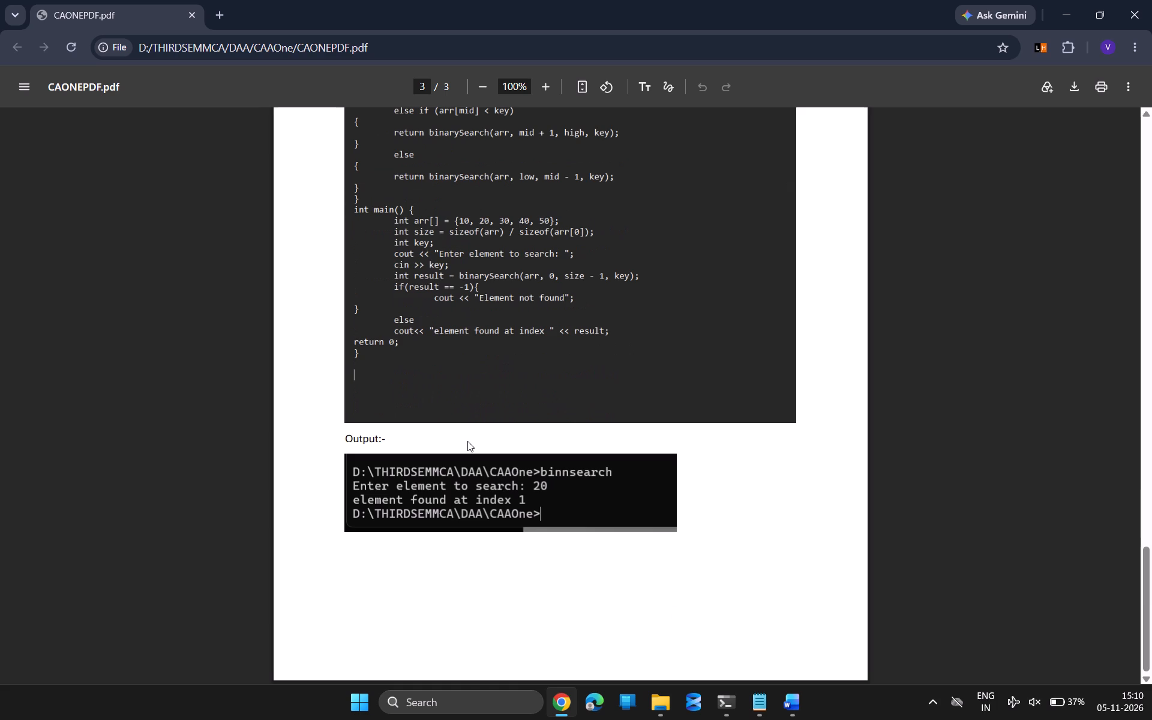
scroll(467, 441, up, 16)
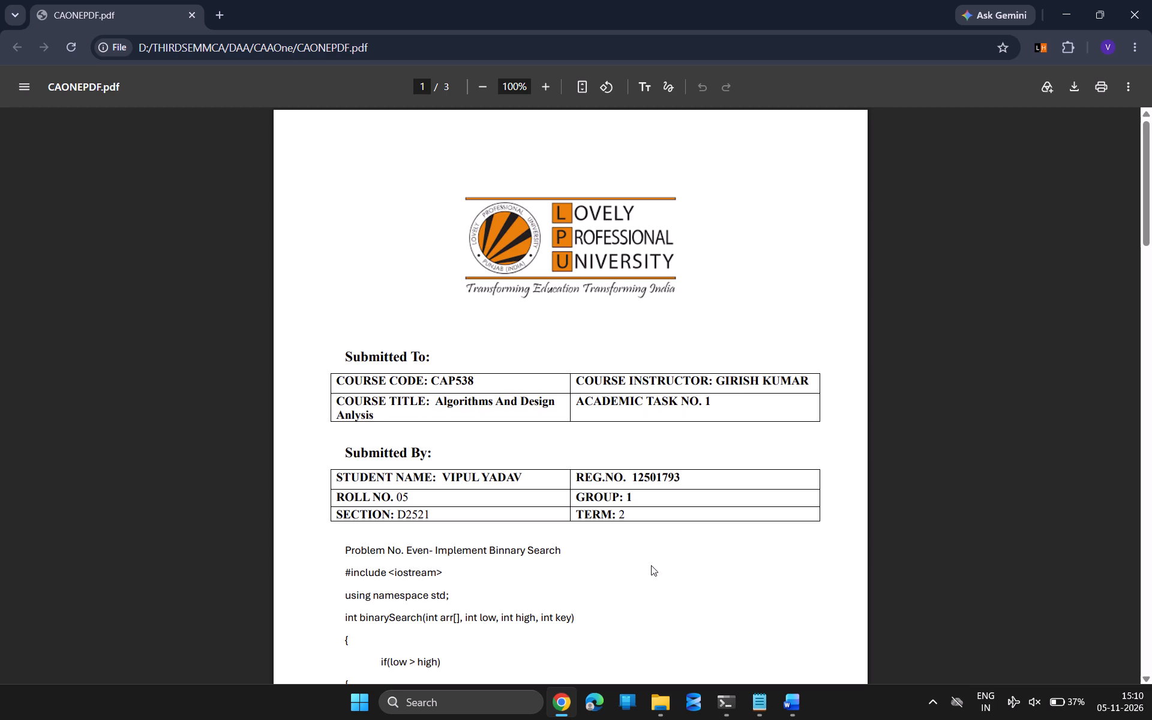
Switch to Word and create a blank document.
click(794, 700)
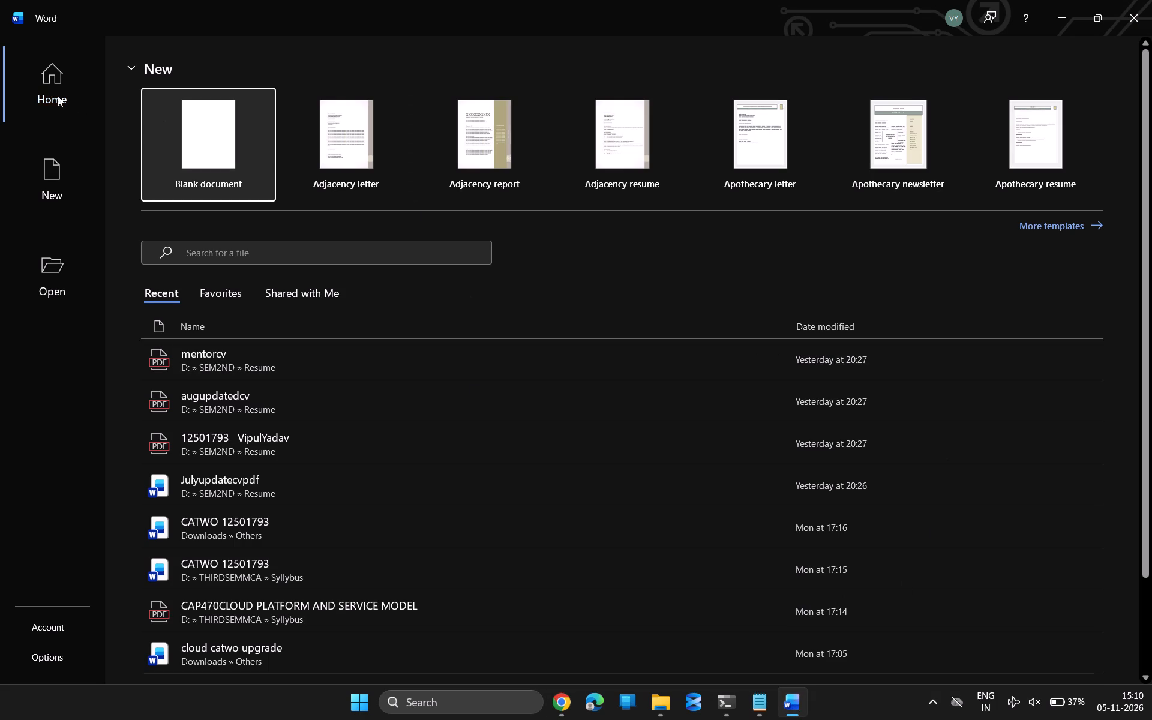
click(51, 90)
click(200, 137)
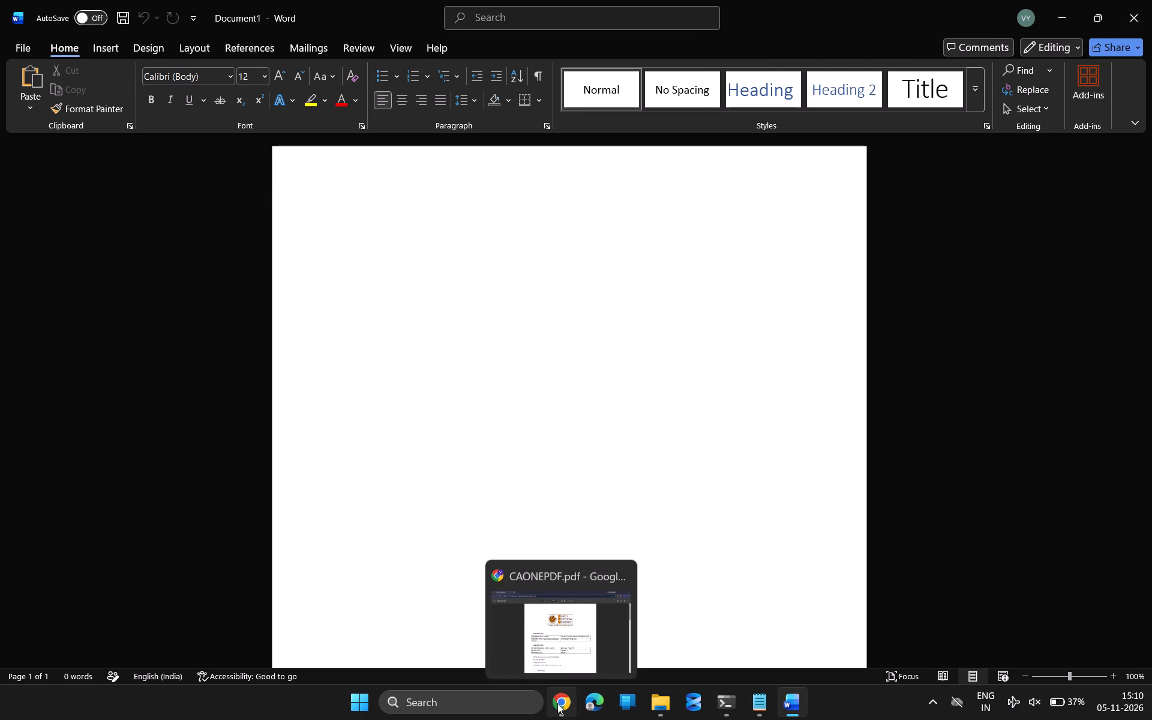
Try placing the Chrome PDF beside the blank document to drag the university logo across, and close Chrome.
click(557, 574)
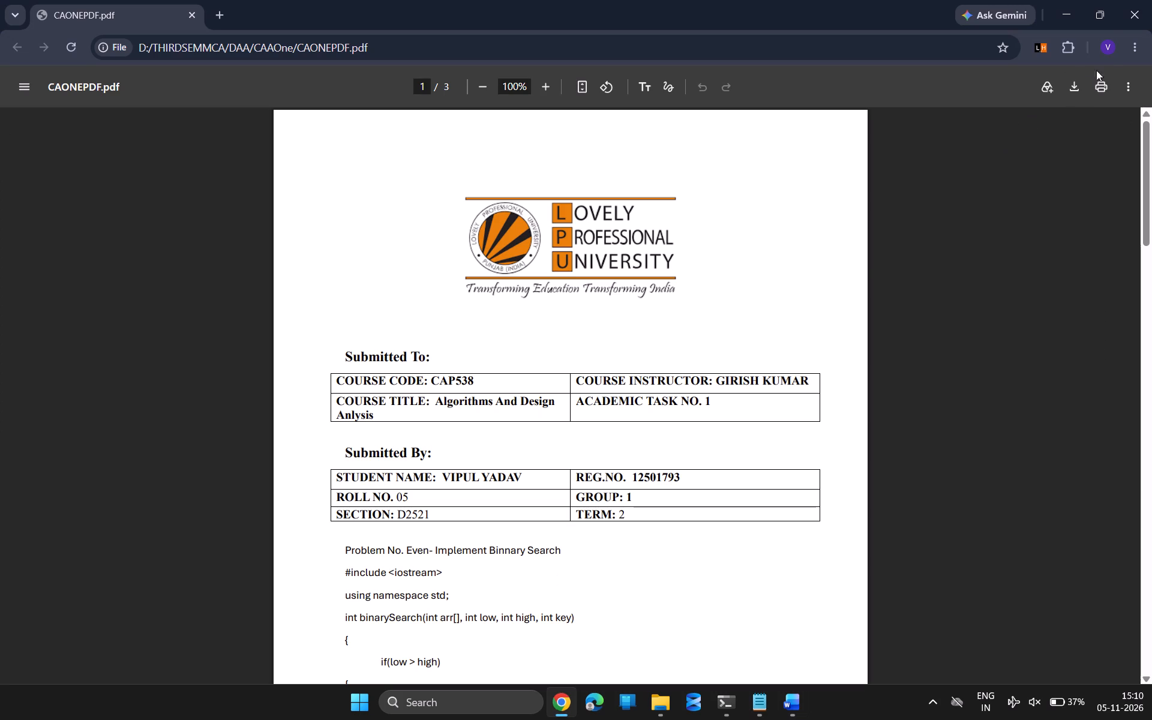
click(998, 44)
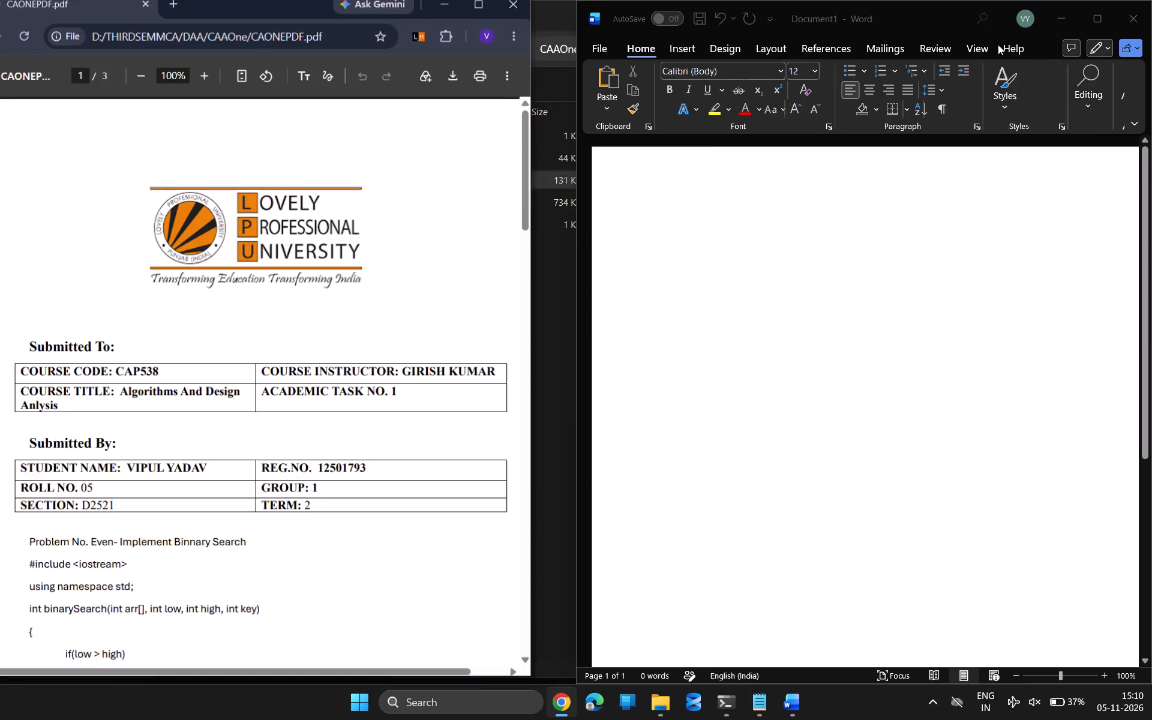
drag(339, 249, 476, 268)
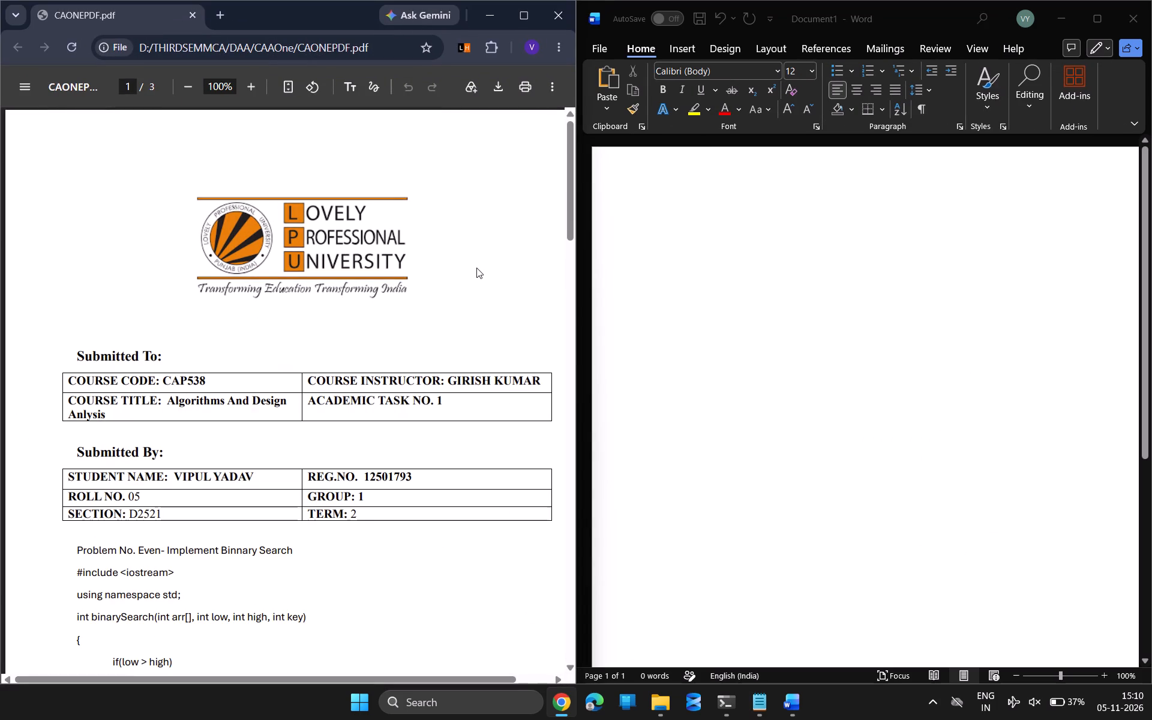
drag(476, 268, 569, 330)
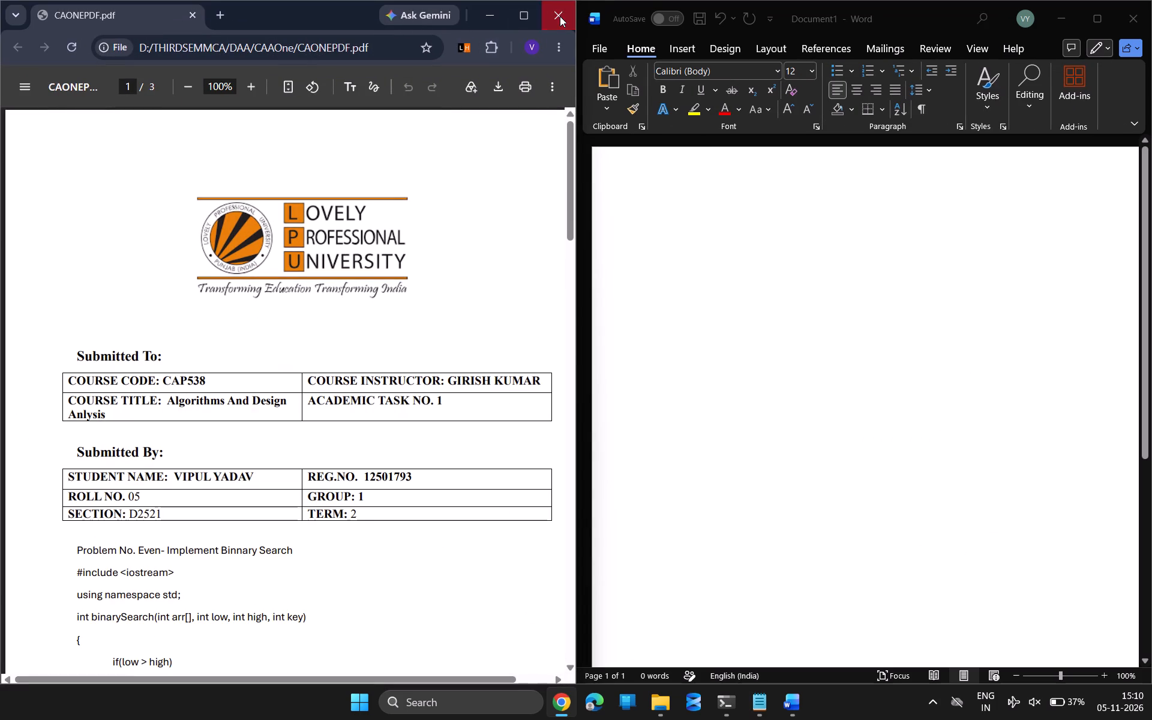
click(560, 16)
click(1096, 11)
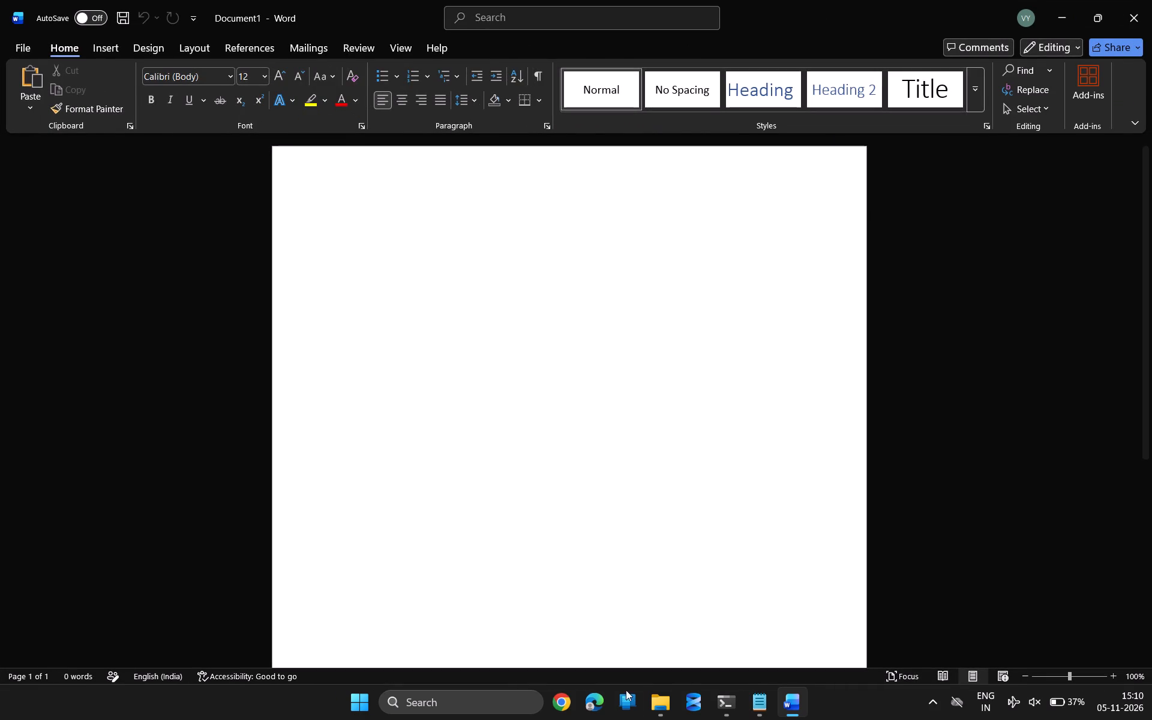
Open CAONEPDF from the CAAOne folder in Word.
click(650, 709)
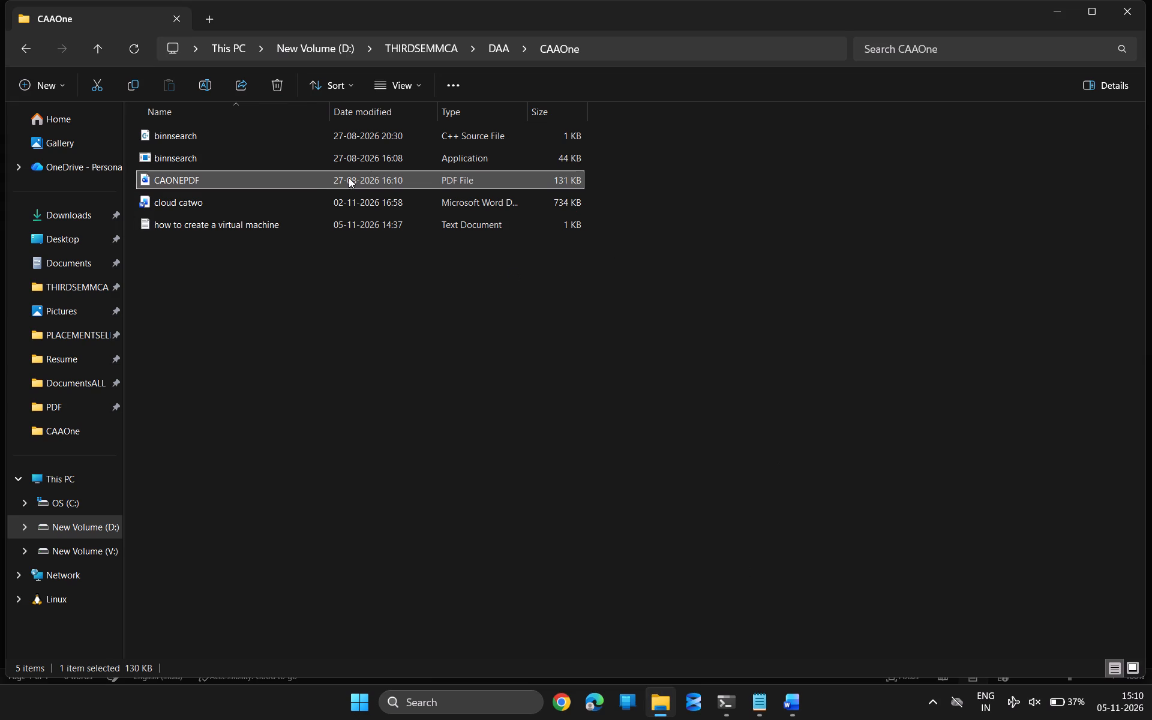
right_click(270, 179)
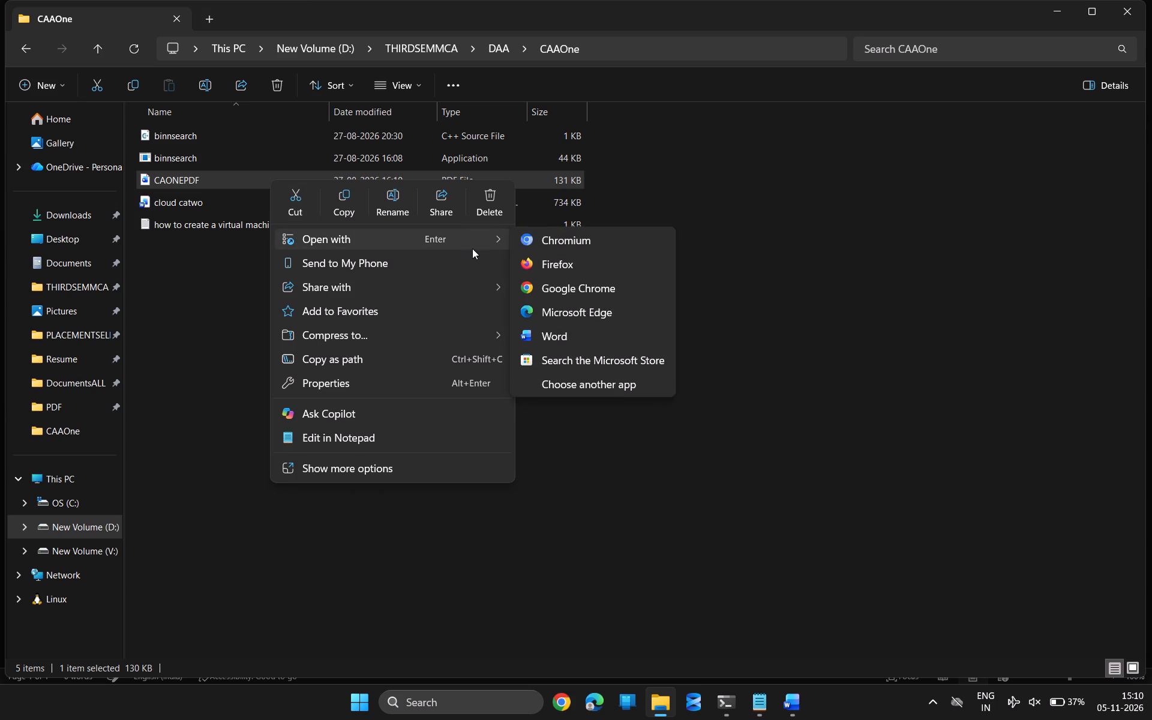
click(544, 337)
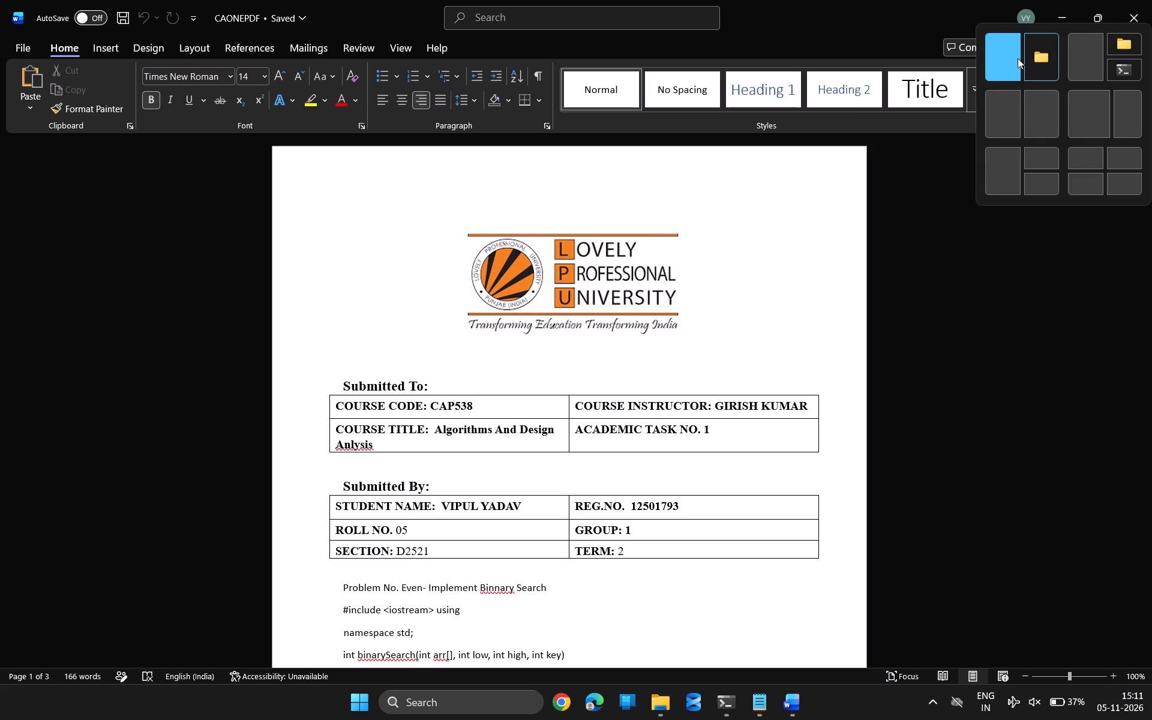
Minimize File Explorer, create a new blank Word document and arrange it side by side with CAONEPDF.
click(996, 64)
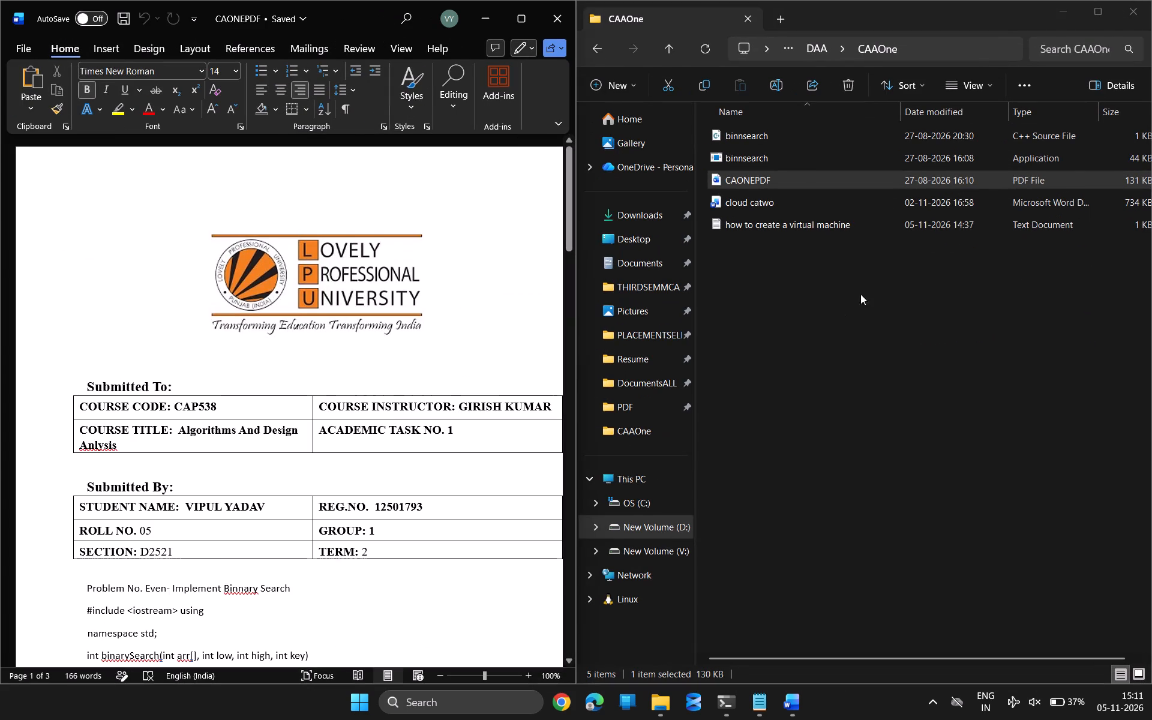
click(1058, 10)
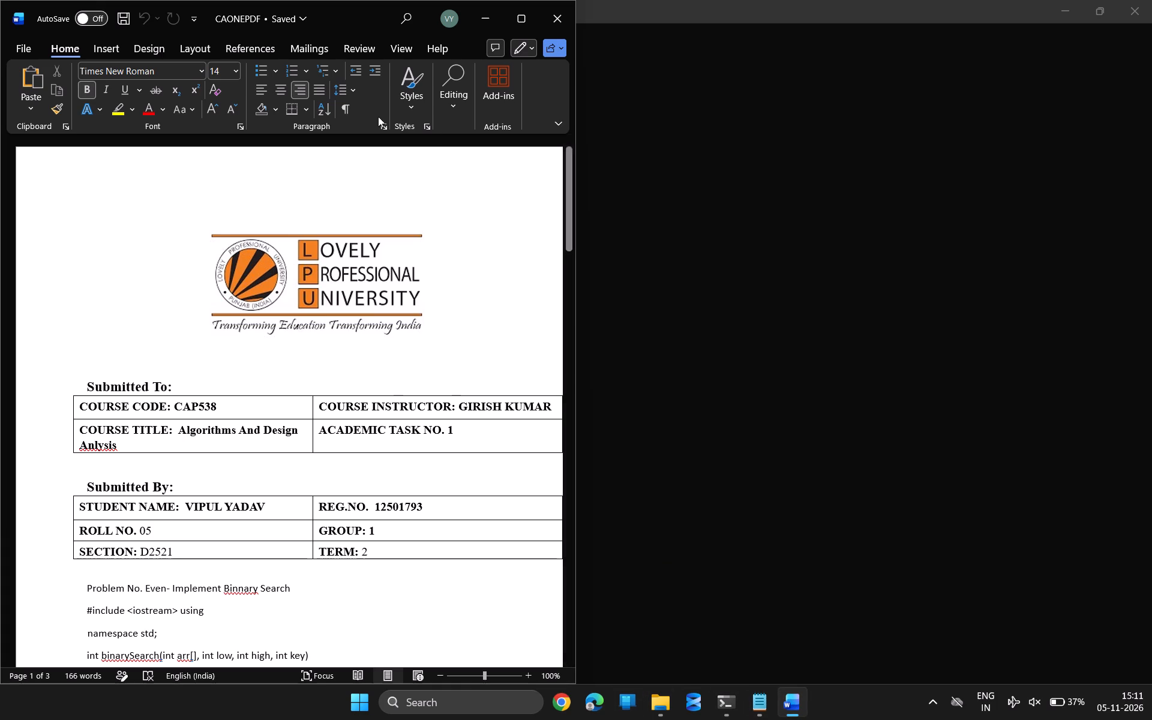
click(23, 46)
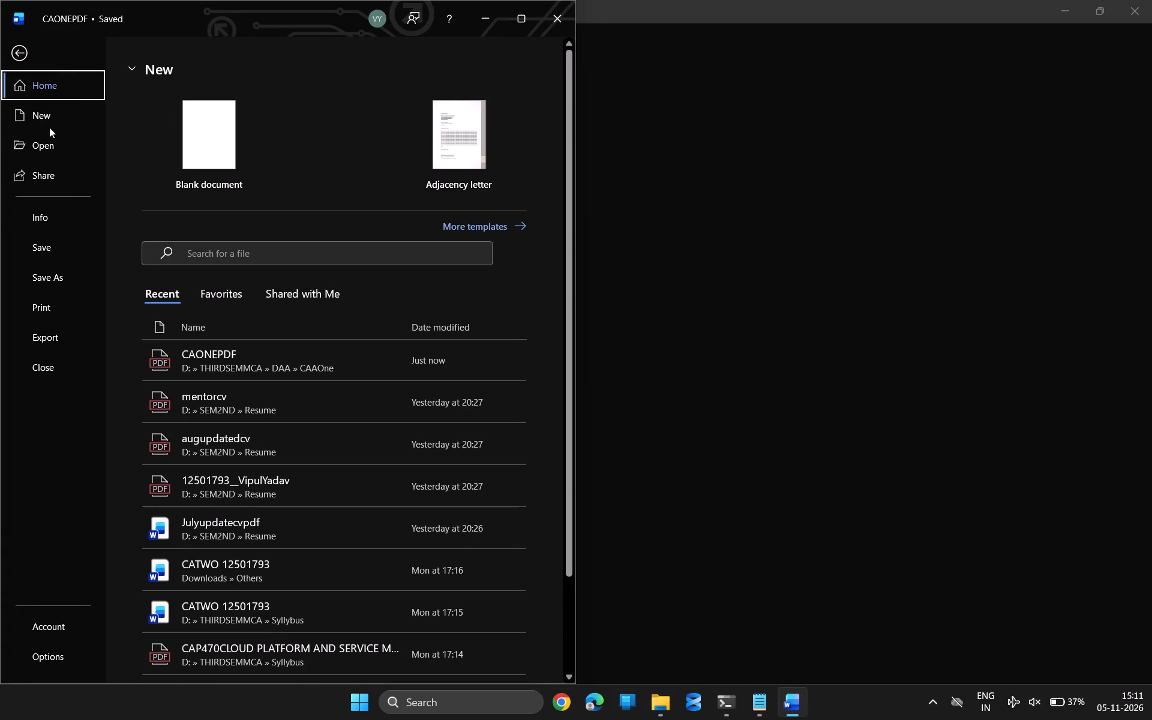
click(43, 119)
click(246, 171)
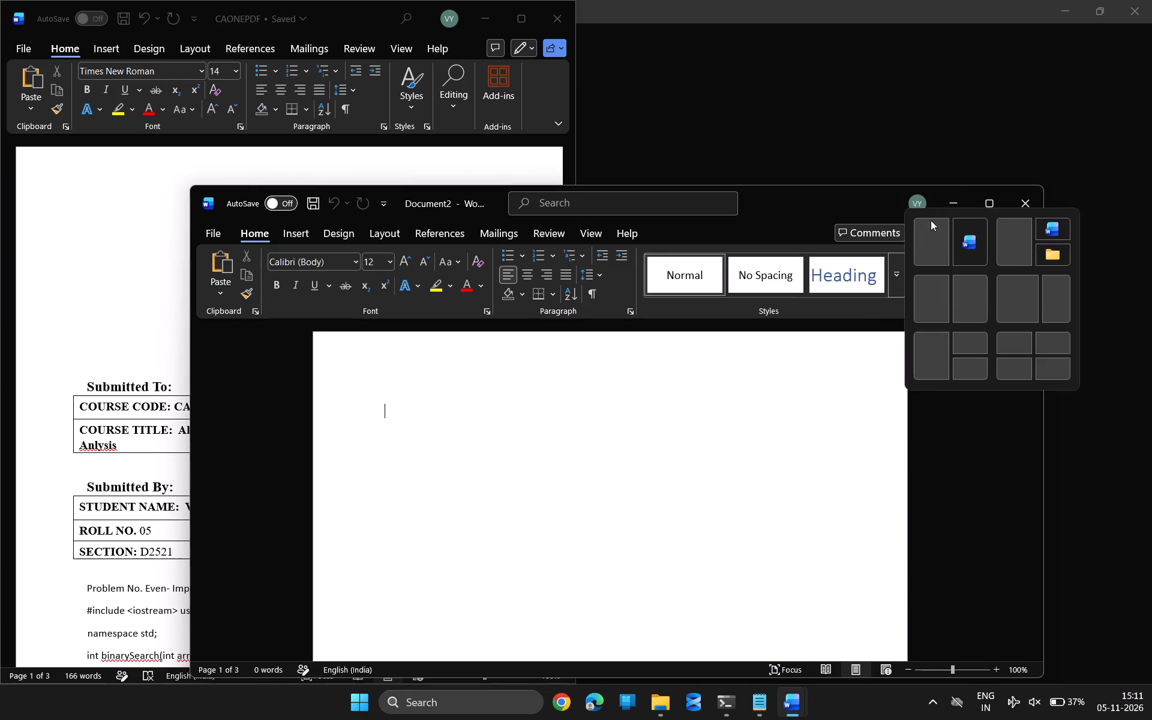
click(924, 236)
Move the Lovely Professional University logo from CAONEPDF into the new blank document.
drag(902, 298, 253, 239)
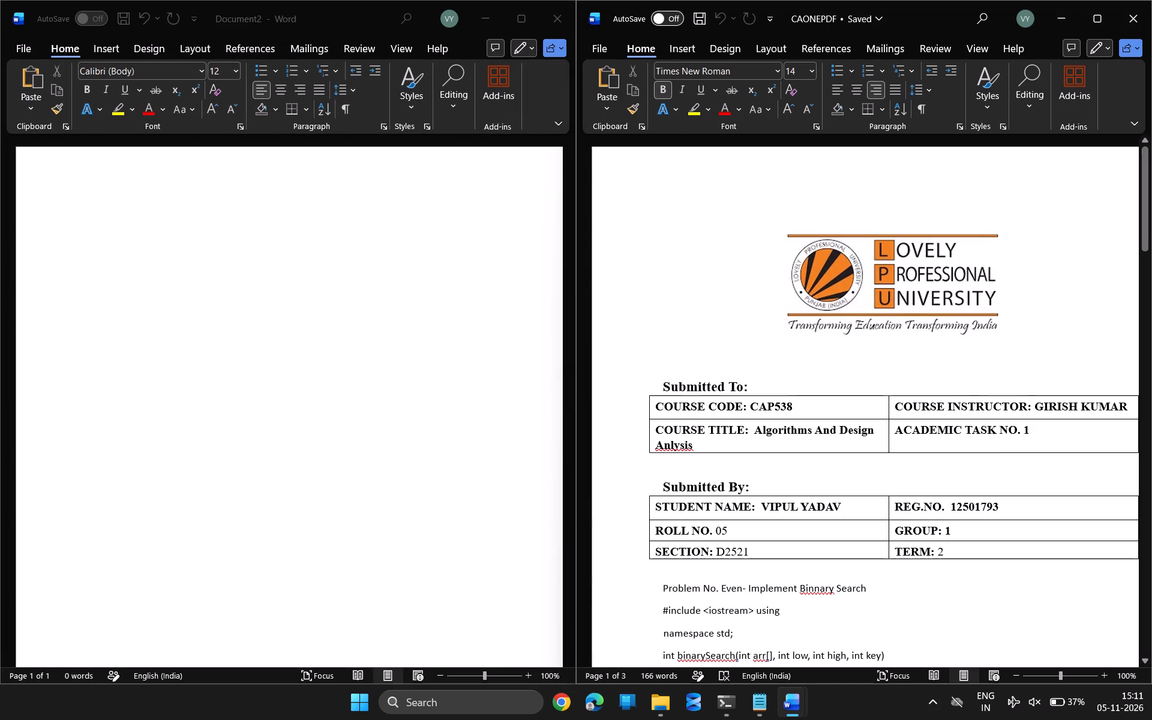
click(862, 244)
drag(874, 262, 306, 237)
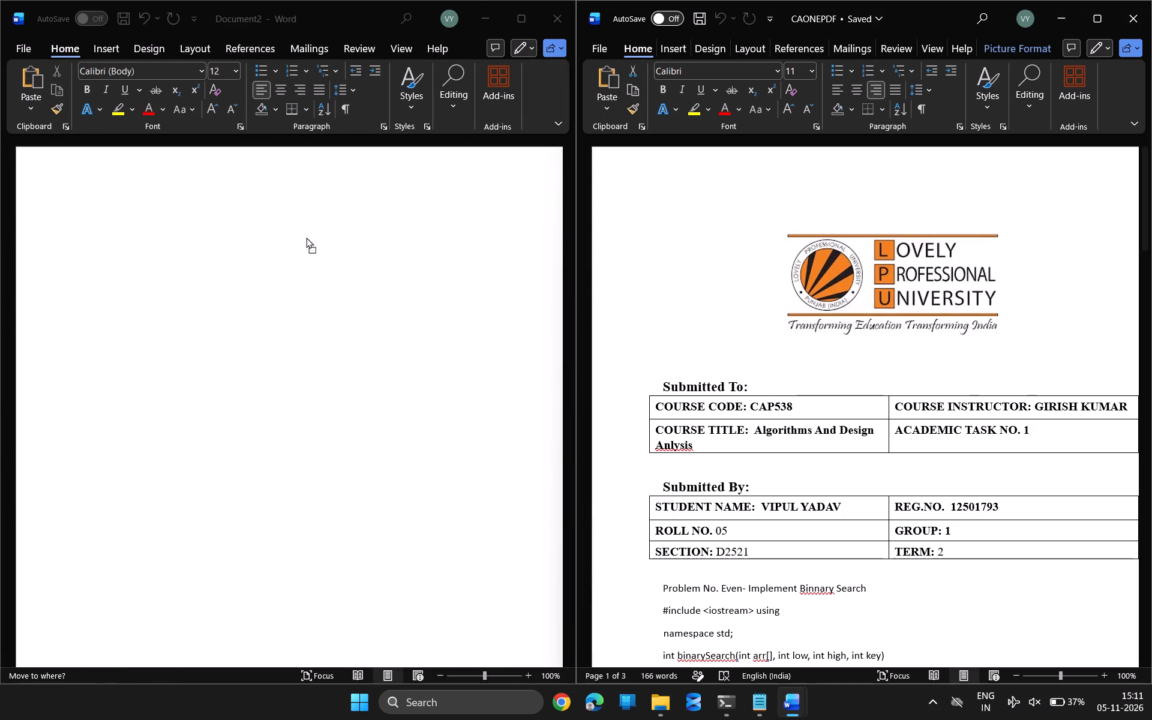
drag(306, 237, 299, 239)
click(310, 285)
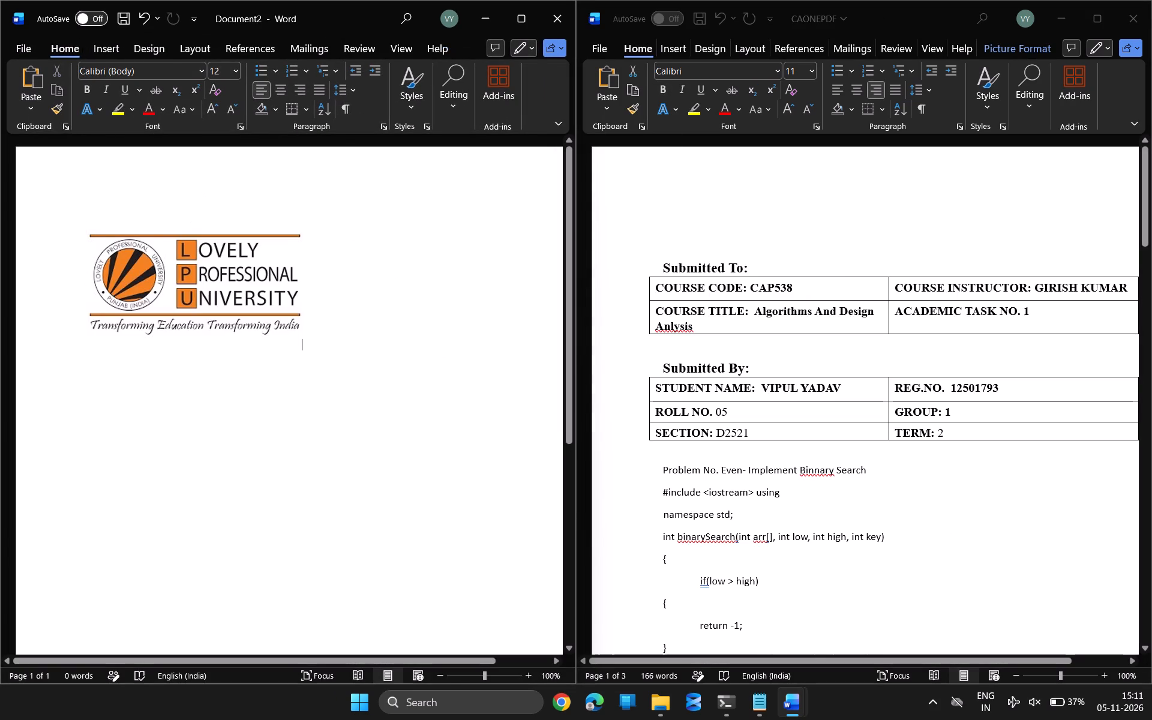
Stretch the university logo in the new document to be much wider and slightly taller.
click(280, 282)
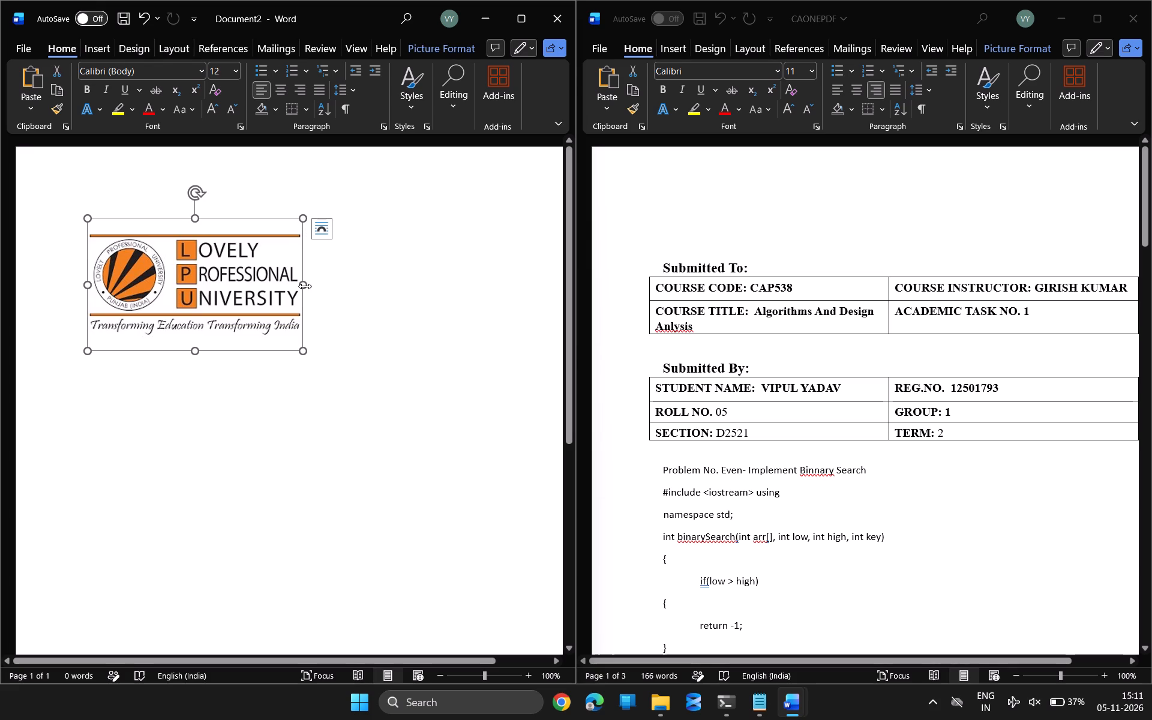
drag(305, 286, 456, 311)
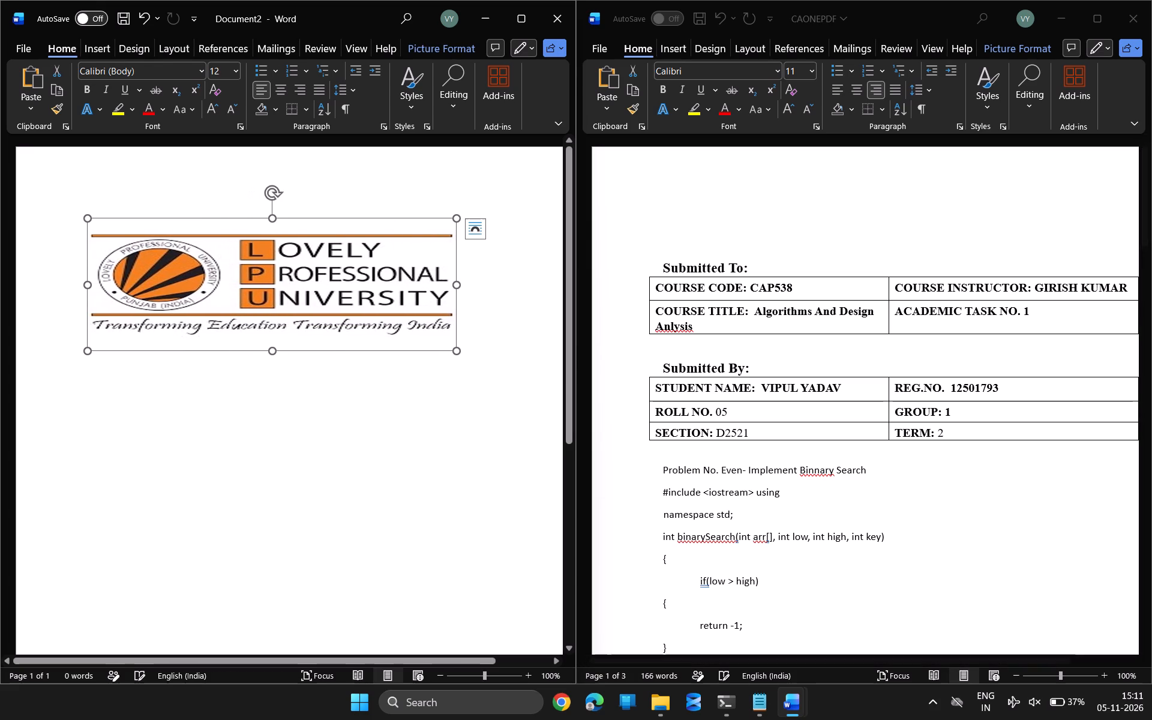
drag(271, 348, 269, 370)
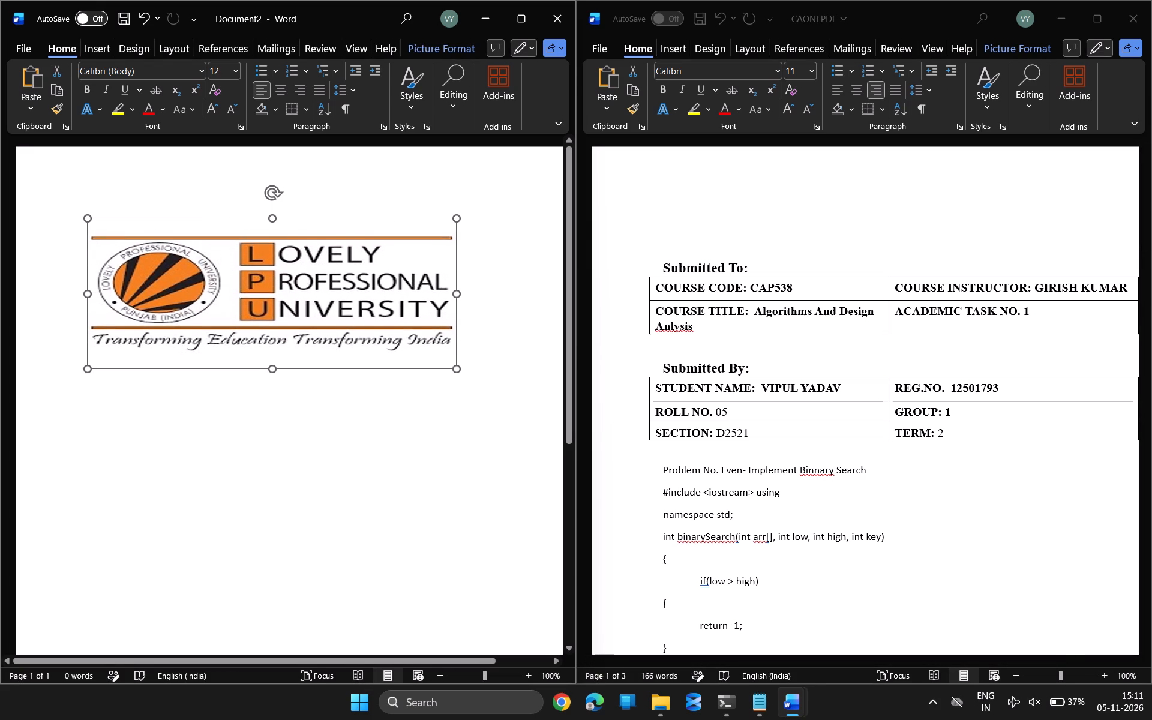
drag(269, 370, 268, 379)
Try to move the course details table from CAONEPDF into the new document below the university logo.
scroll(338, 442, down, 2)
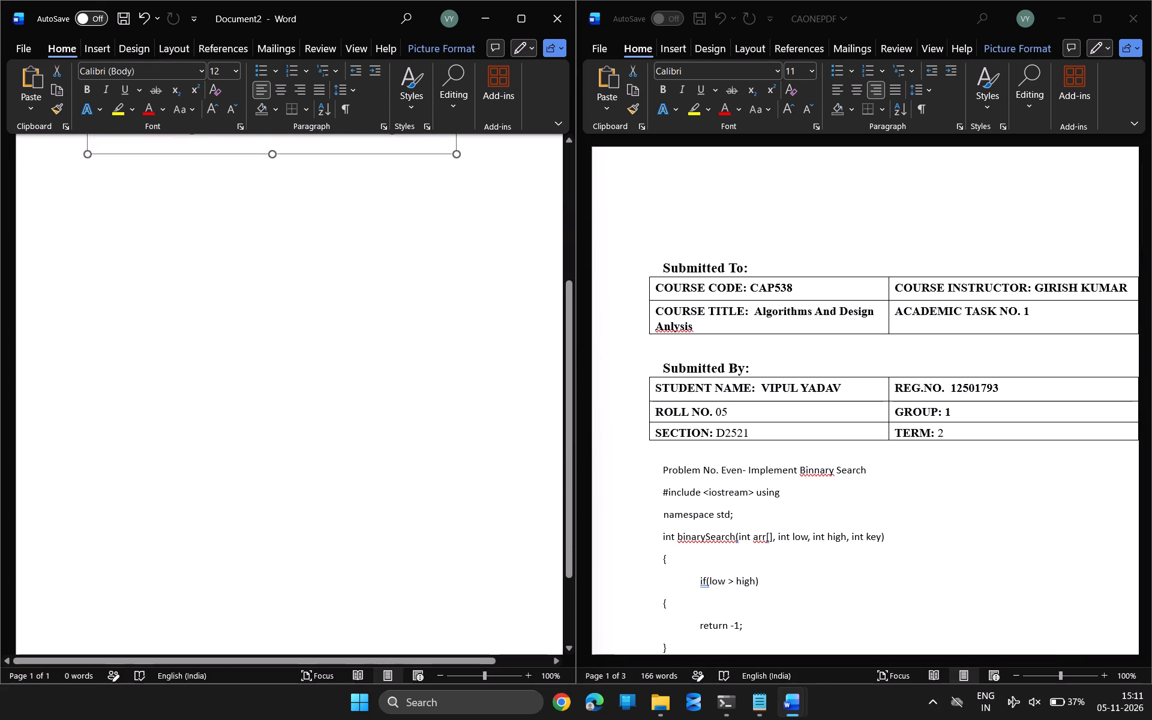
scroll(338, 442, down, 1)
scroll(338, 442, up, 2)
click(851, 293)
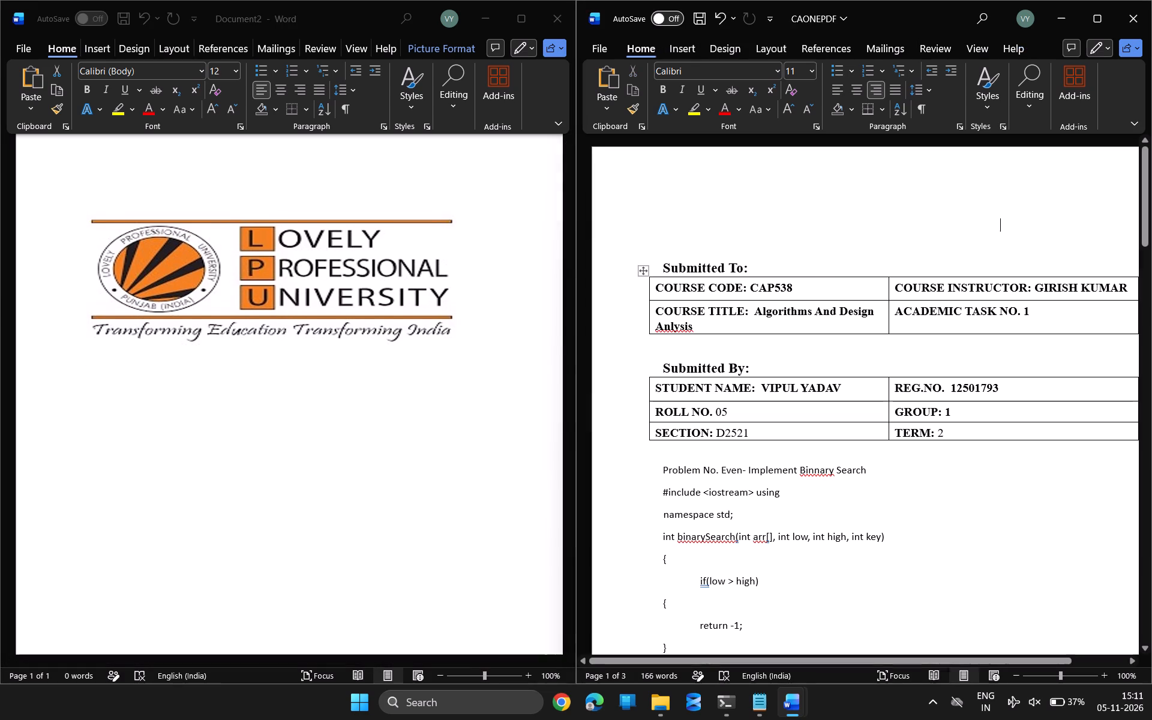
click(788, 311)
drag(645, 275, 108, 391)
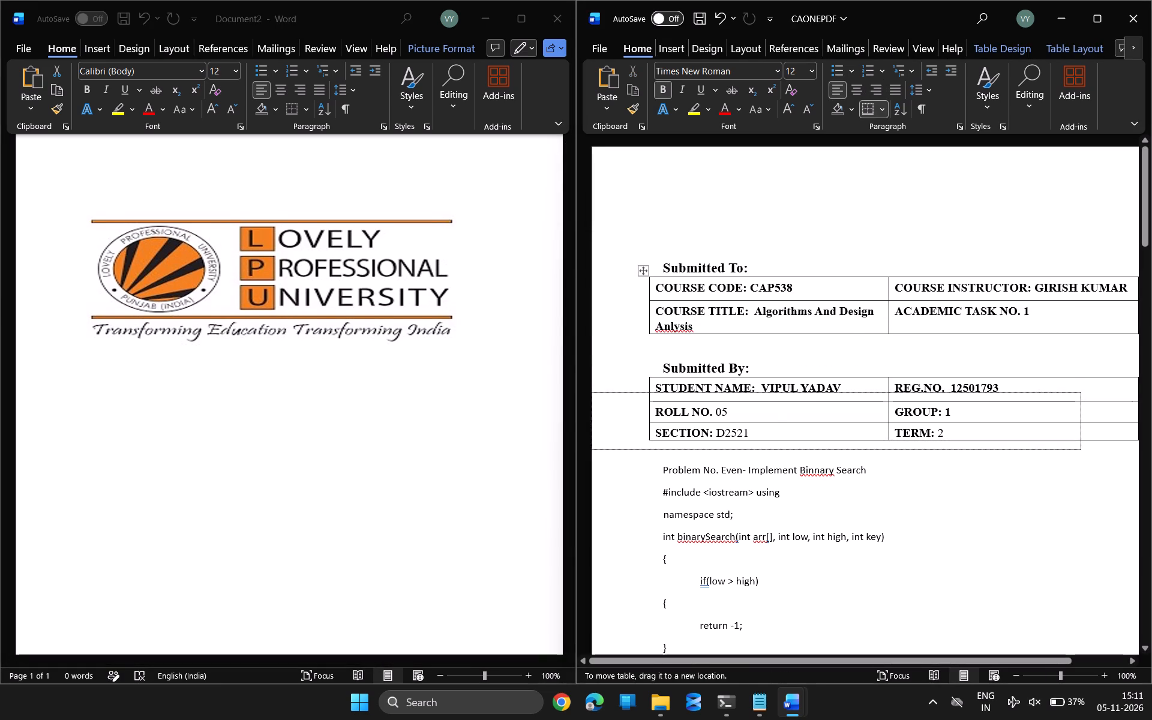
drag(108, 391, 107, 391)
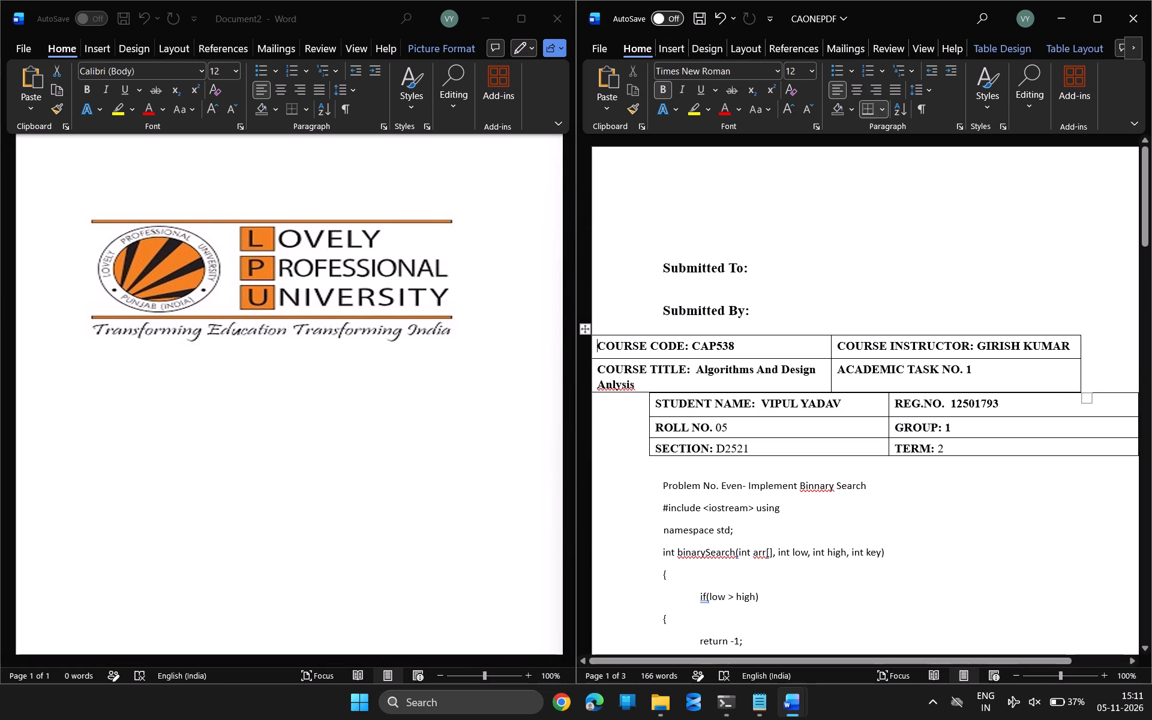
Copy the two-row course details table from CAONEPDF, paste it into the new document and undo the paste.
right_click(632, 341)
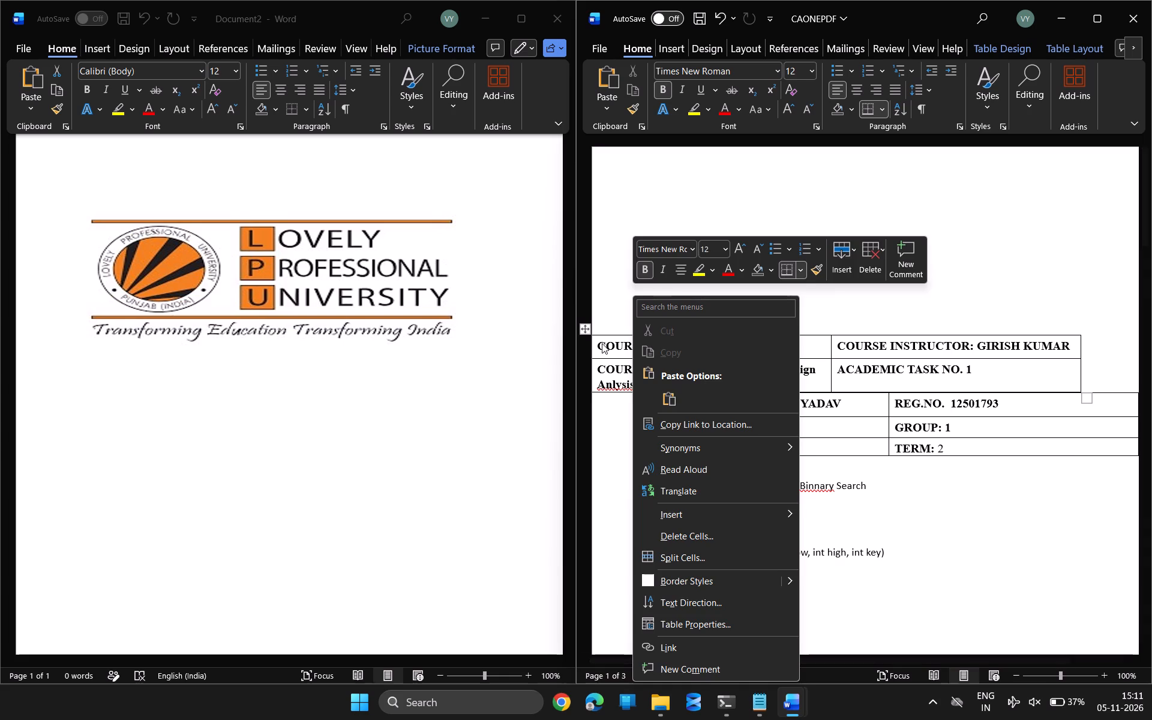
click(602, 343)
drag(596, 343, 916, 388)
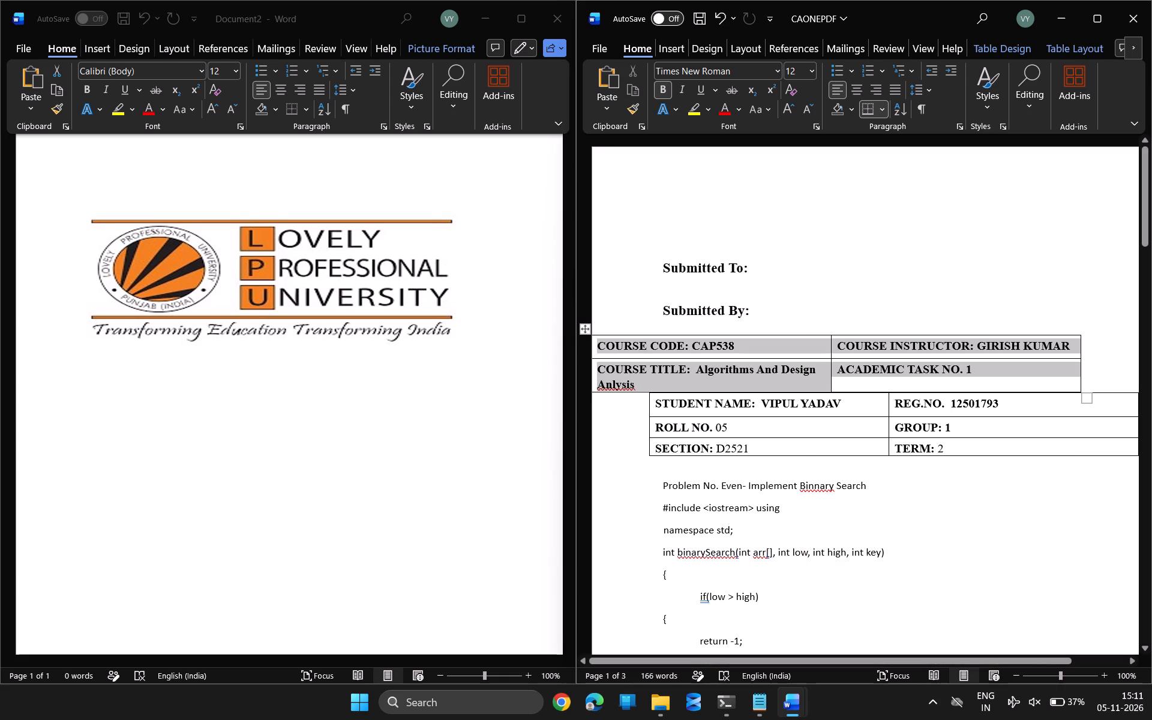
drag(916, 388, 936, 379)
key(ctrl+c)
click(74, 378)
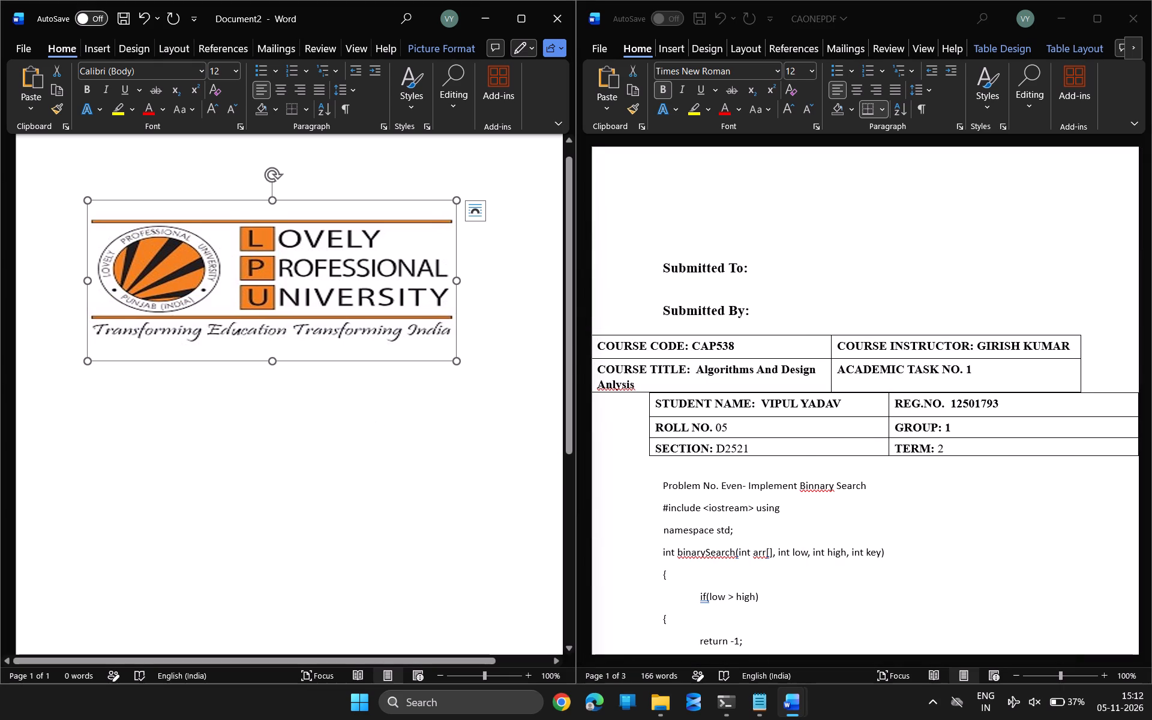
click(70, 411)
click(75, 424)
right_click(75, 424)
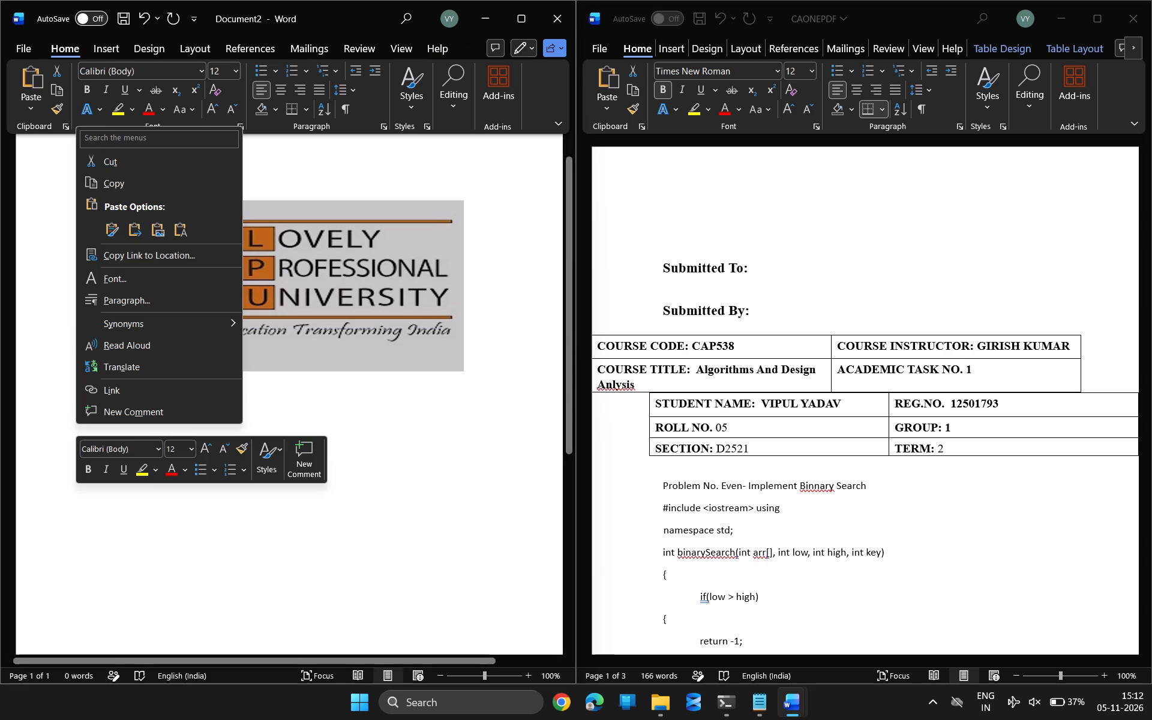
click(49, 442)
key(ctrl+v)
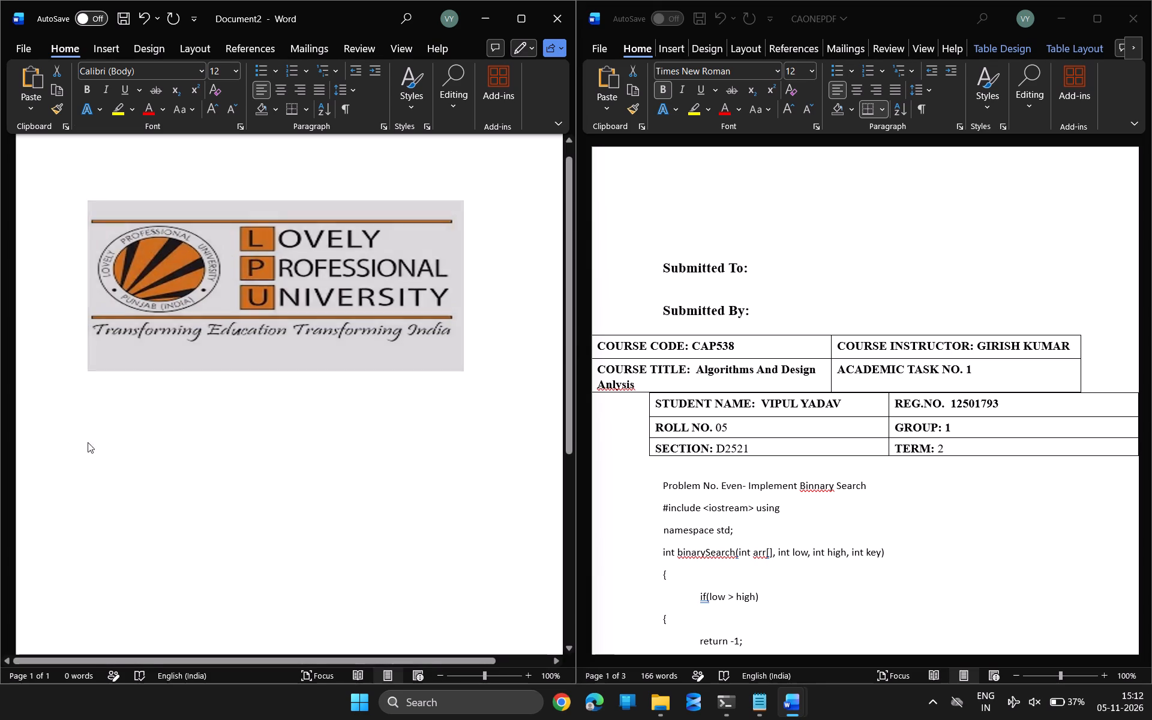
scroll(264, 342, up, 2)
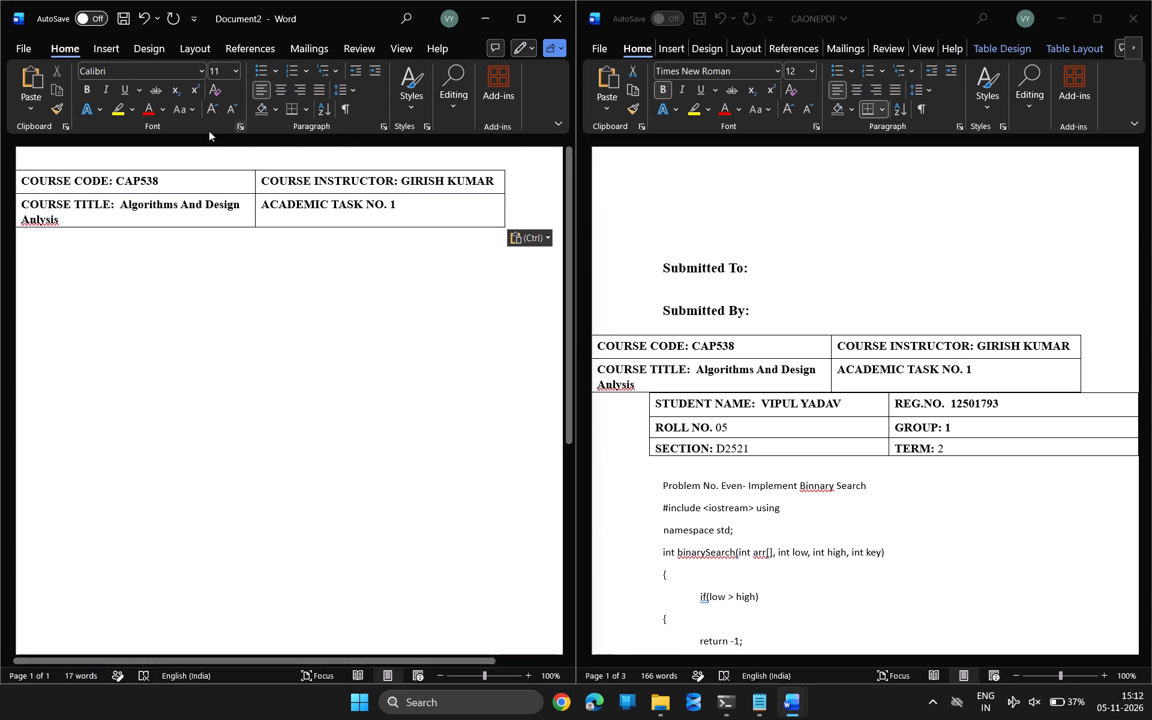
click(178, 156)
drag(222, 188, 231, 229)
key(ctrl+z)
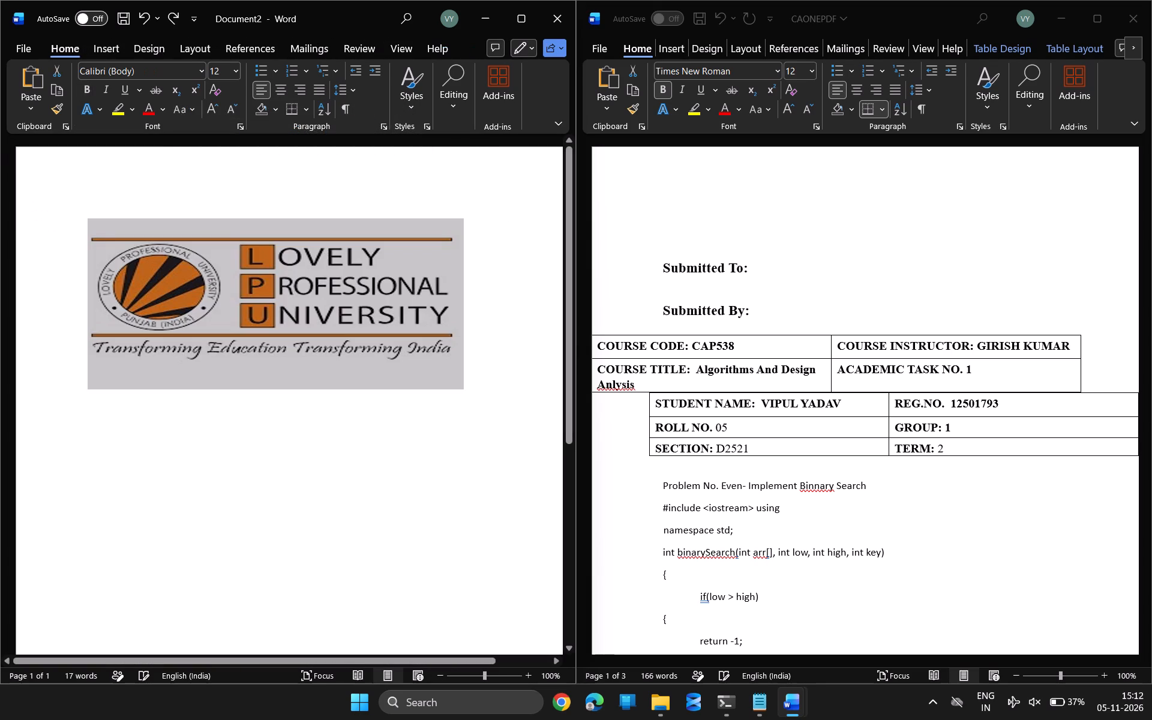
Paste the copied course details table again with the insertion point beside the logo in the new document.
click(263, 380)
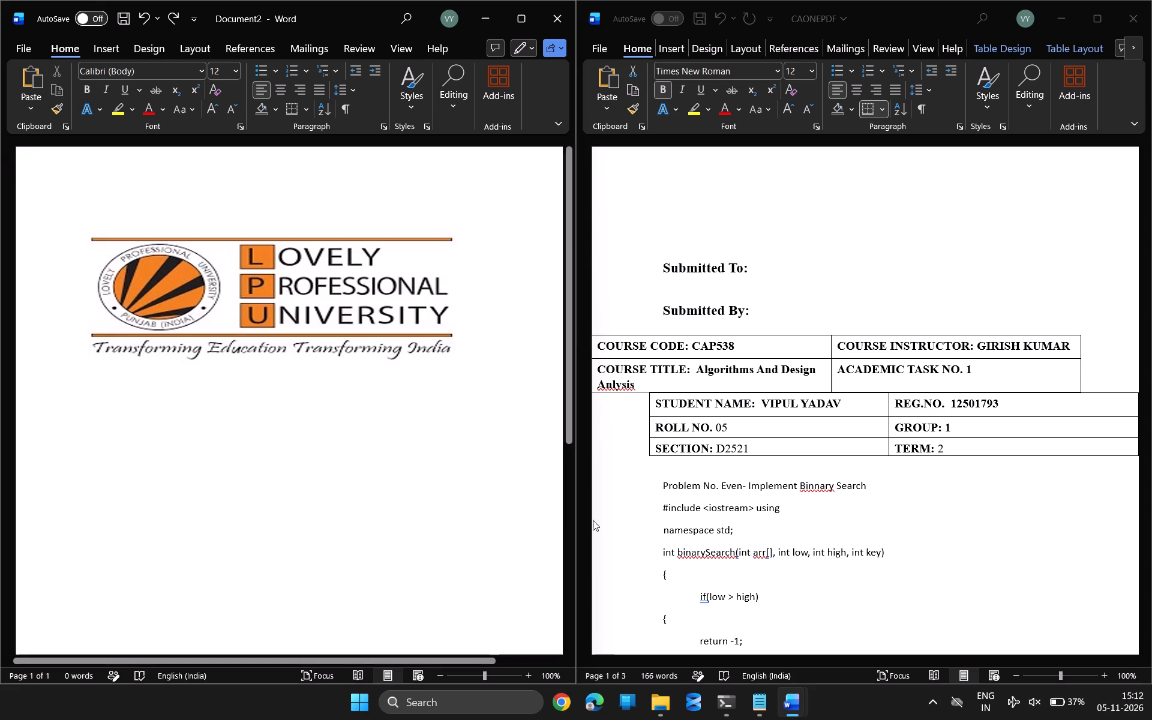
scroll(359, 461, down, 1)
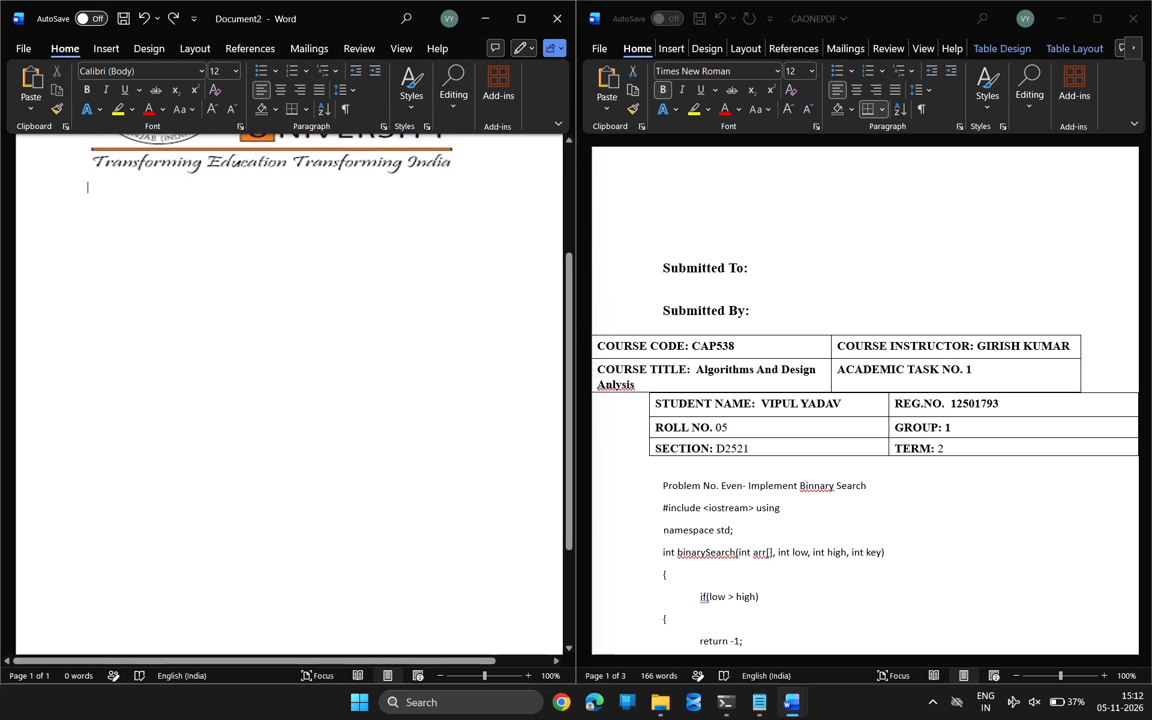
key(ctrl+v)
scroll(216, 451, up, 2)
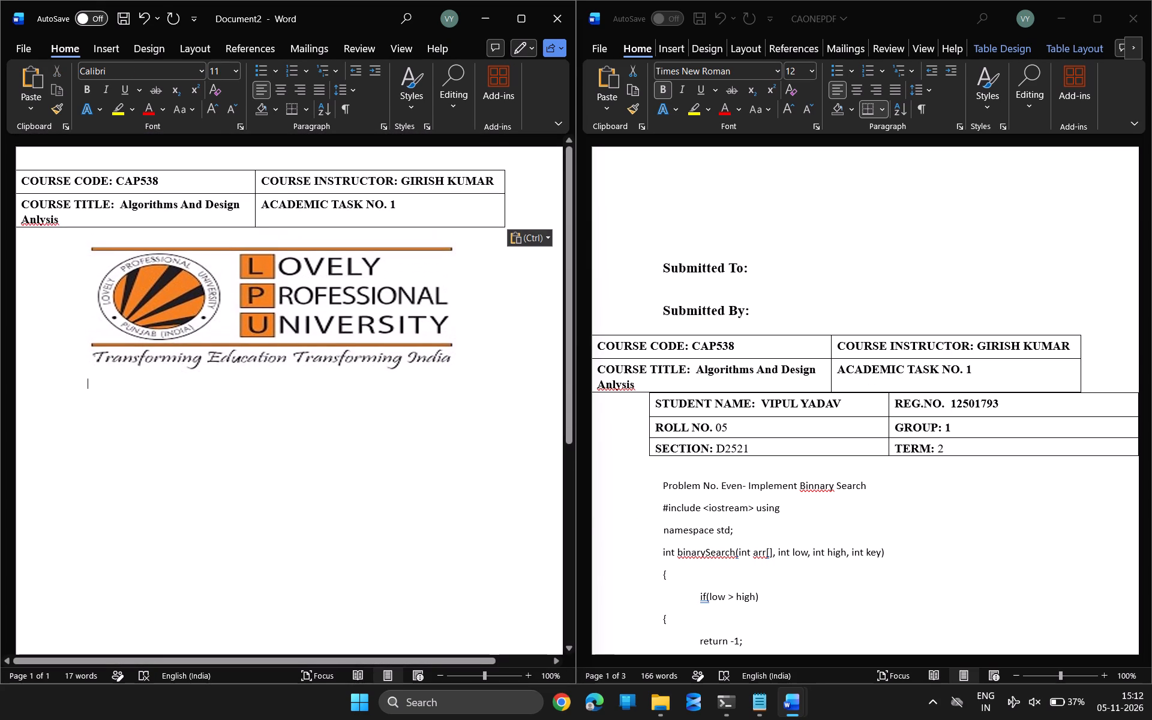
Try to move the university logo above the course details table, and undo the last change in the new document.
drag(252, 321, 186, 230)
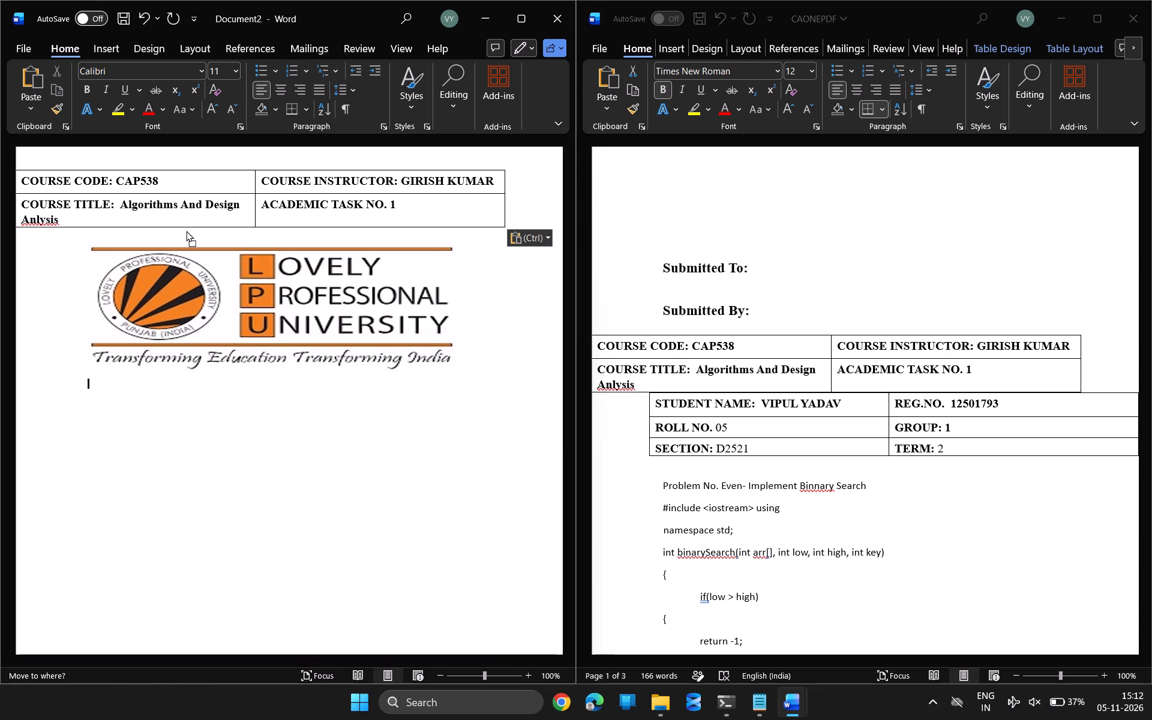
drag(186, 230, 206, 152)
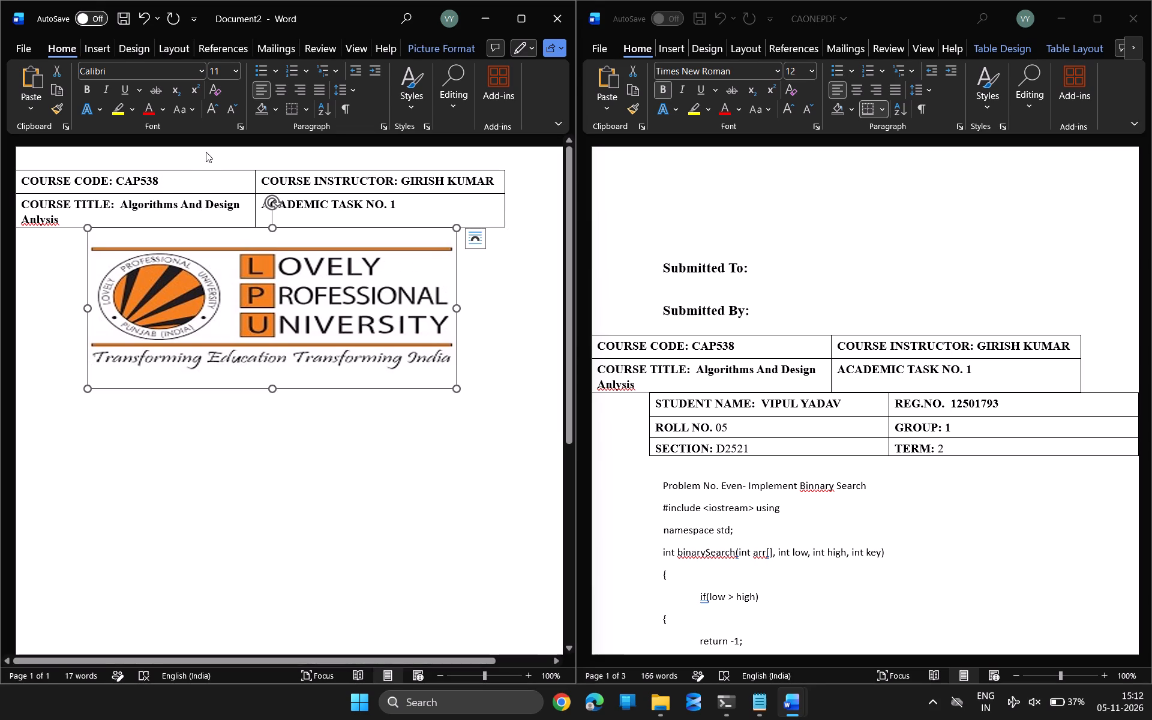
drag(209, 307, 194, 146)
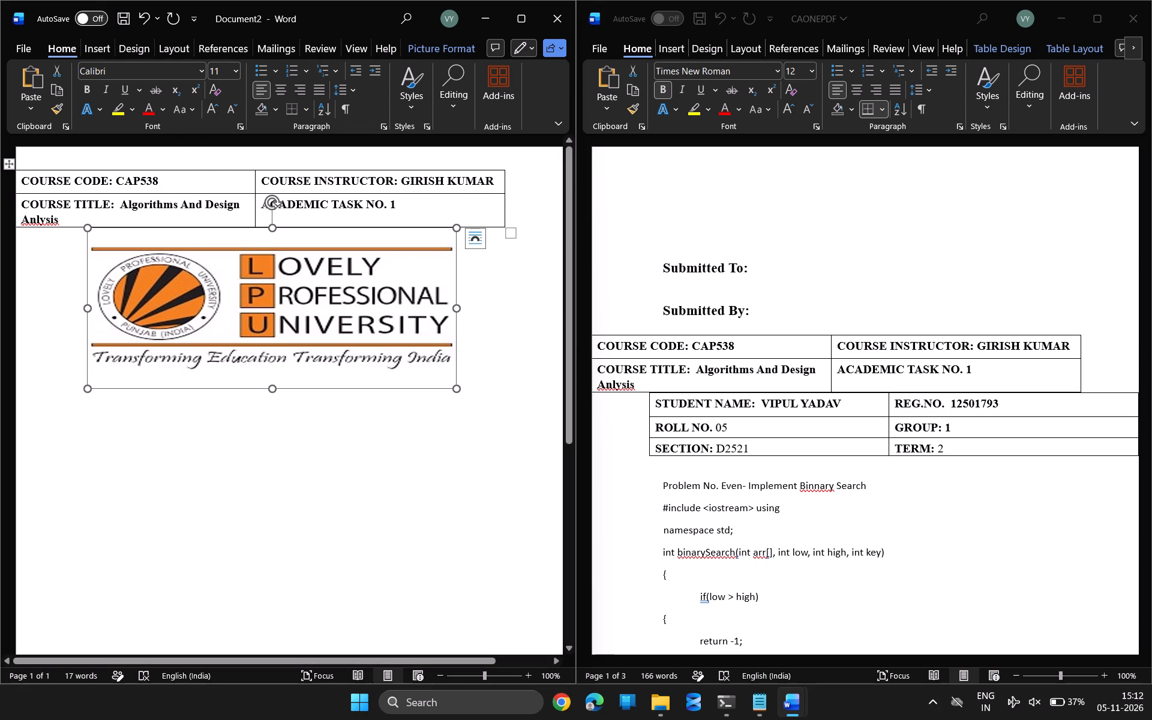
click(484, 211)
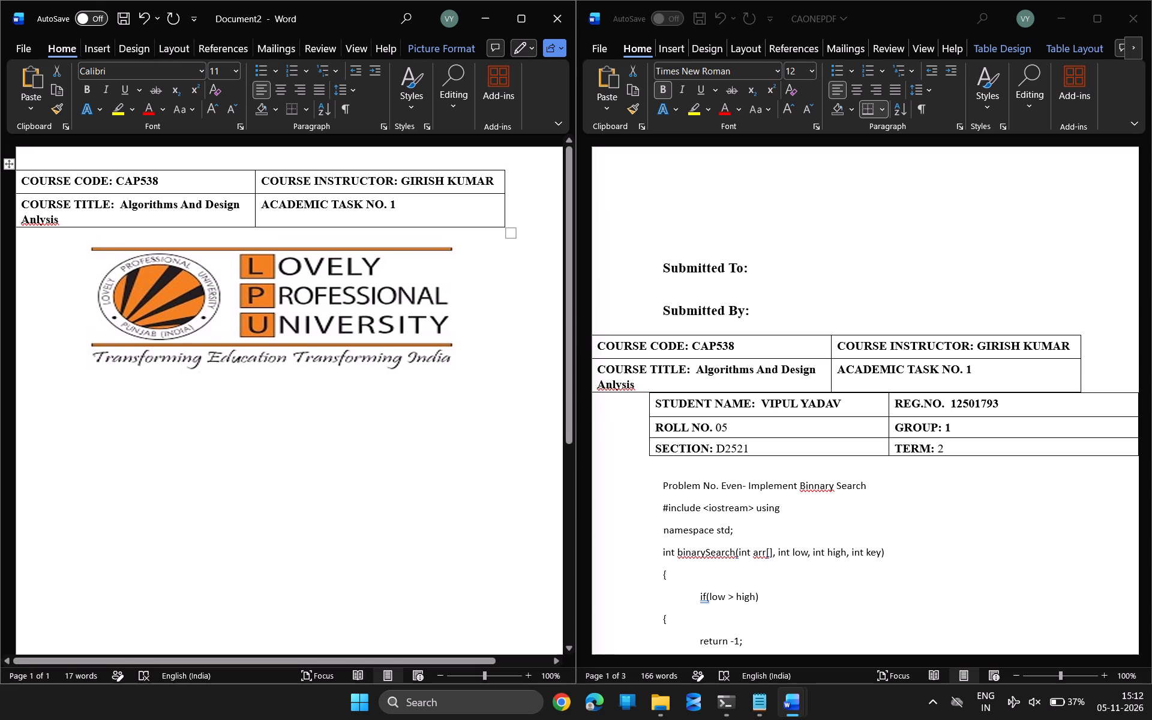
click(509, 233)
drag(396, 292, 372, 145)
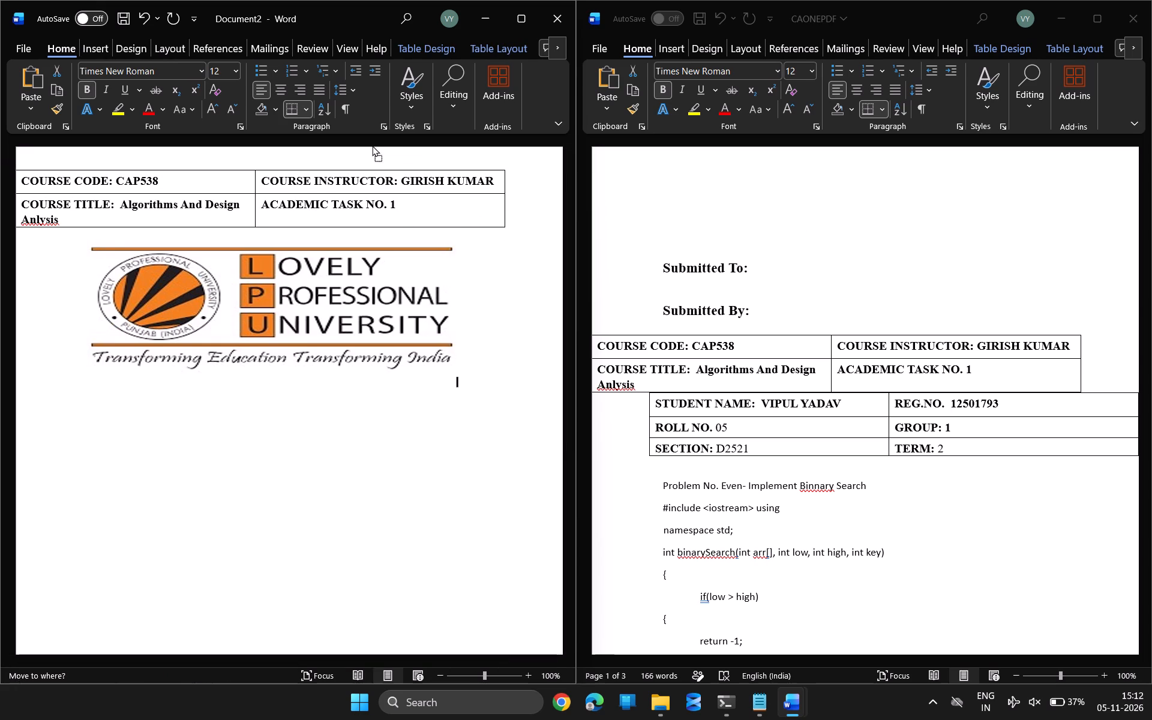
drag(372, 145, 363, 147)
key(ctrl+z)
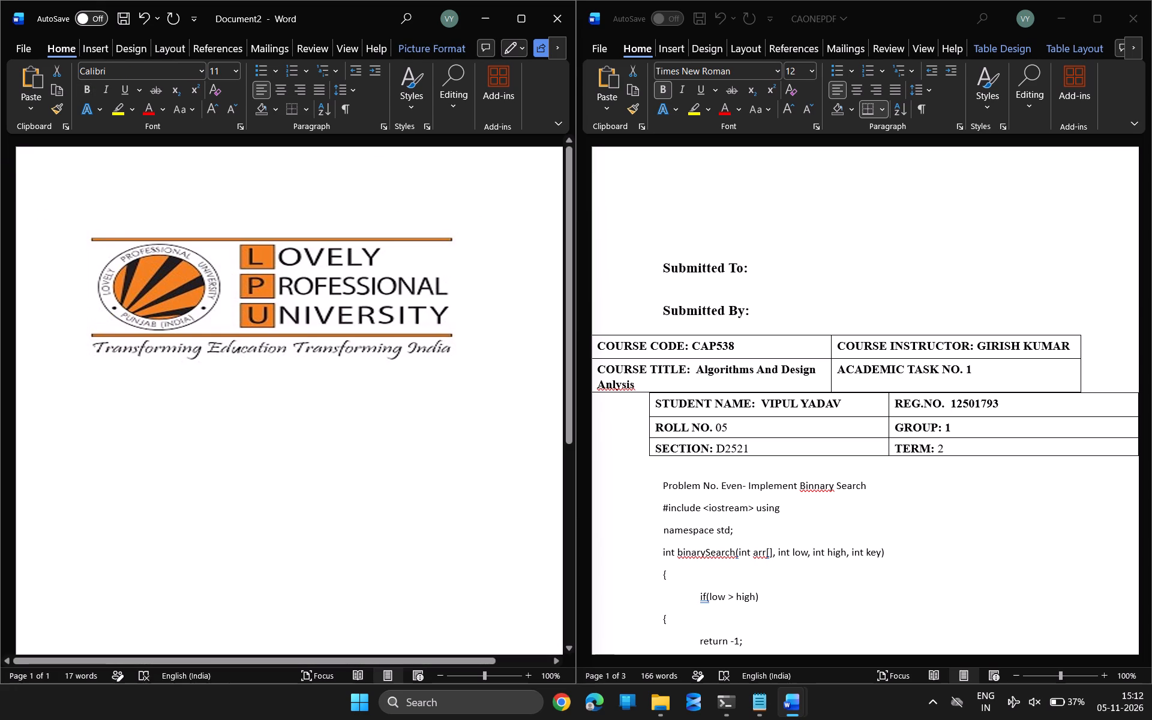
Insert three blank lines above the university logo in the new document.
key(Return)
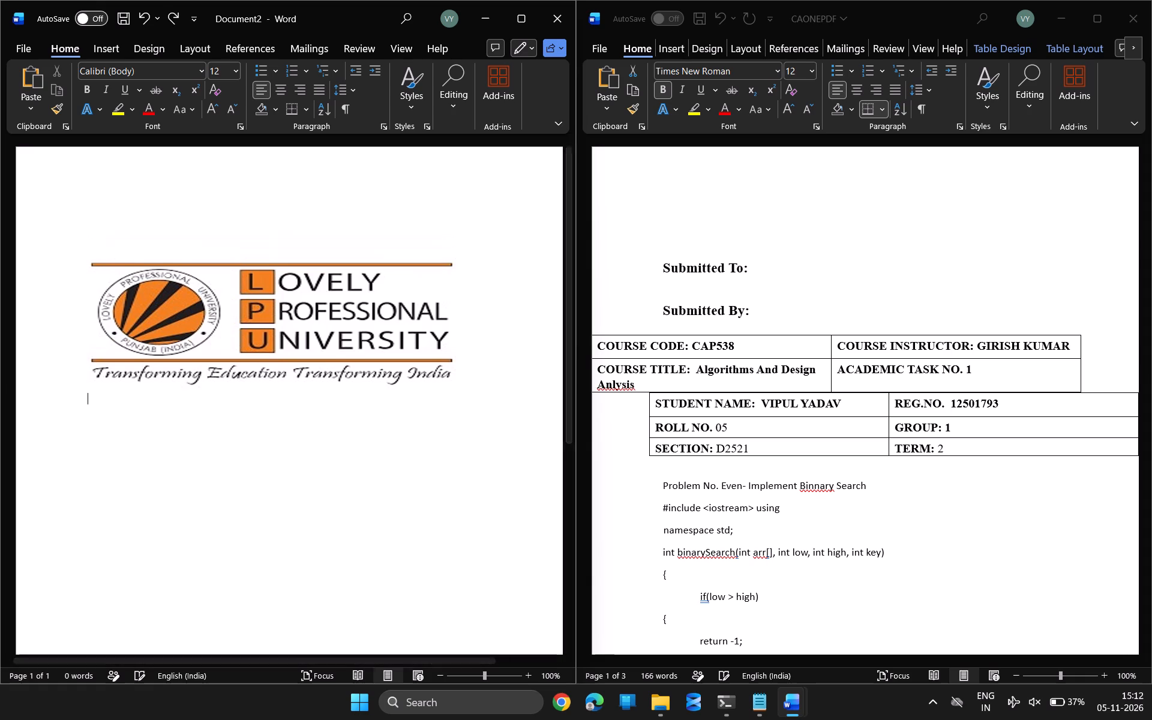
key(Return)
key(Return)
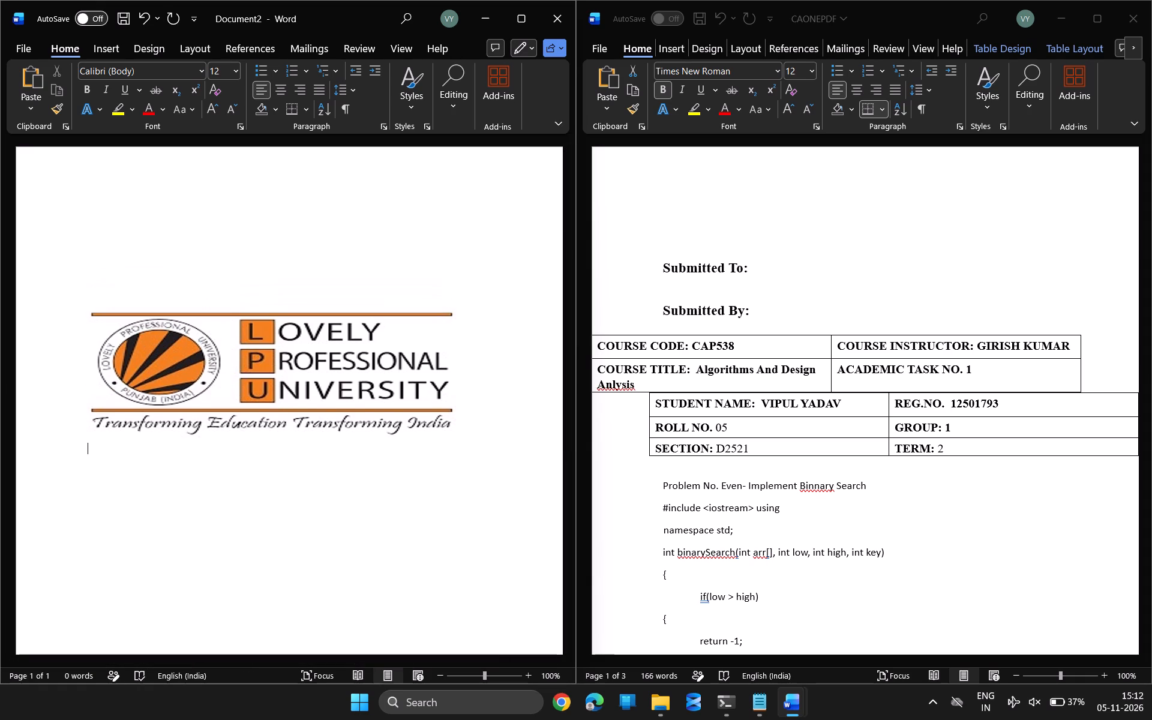
Cut the university logo from the new document and delete the remaining blank lines.
right_click(320, 375)
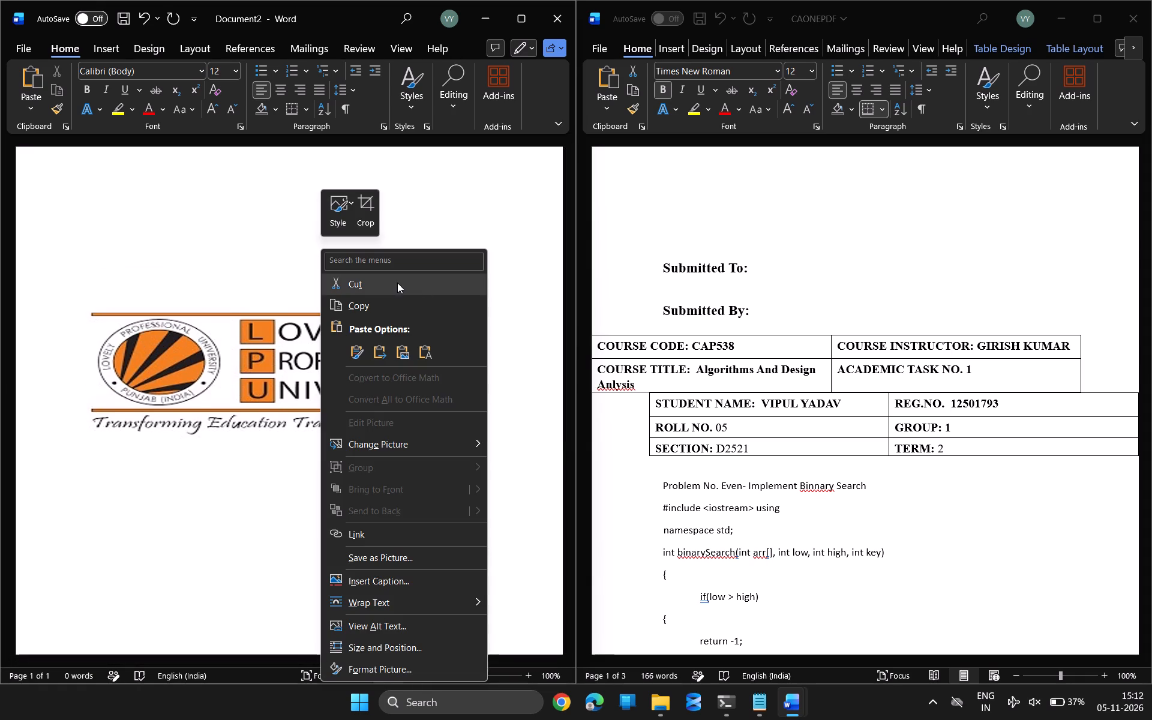
click(395, 283)
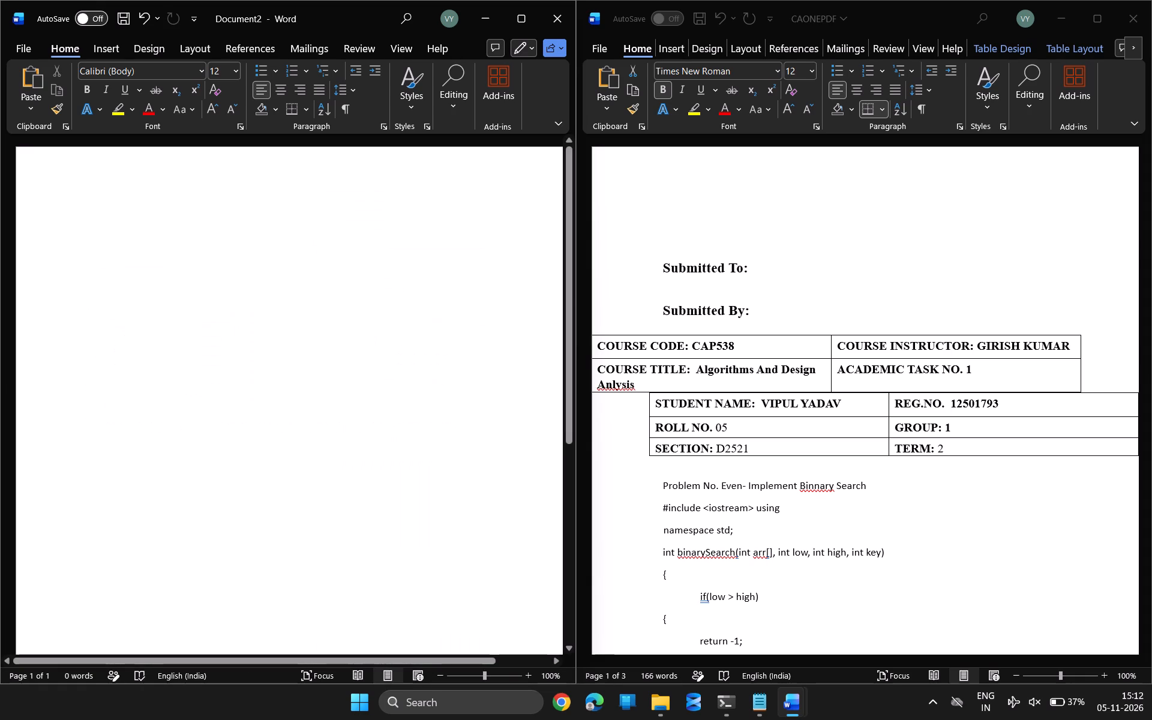
key(BackSpace)
key(BackSpace)
key(BackSpace)
key(BackSpace)
key(BackSpace)
key(BackSpace)
key(BackSpace)
key(BackSpace)
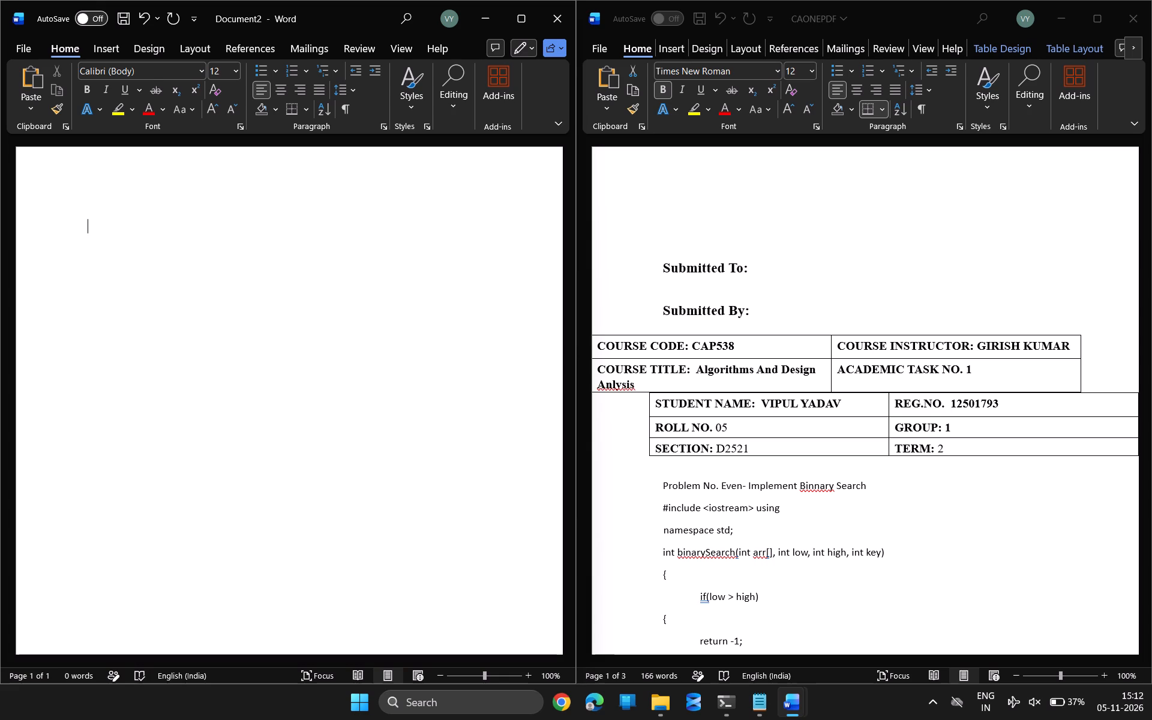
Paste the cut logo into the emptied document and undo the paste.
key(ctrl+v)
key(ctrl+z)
Copy the course details table, from course code through academic task number, from CAONEPDF and paste it into the empty new document.
drag(596, 344, 722, 353)
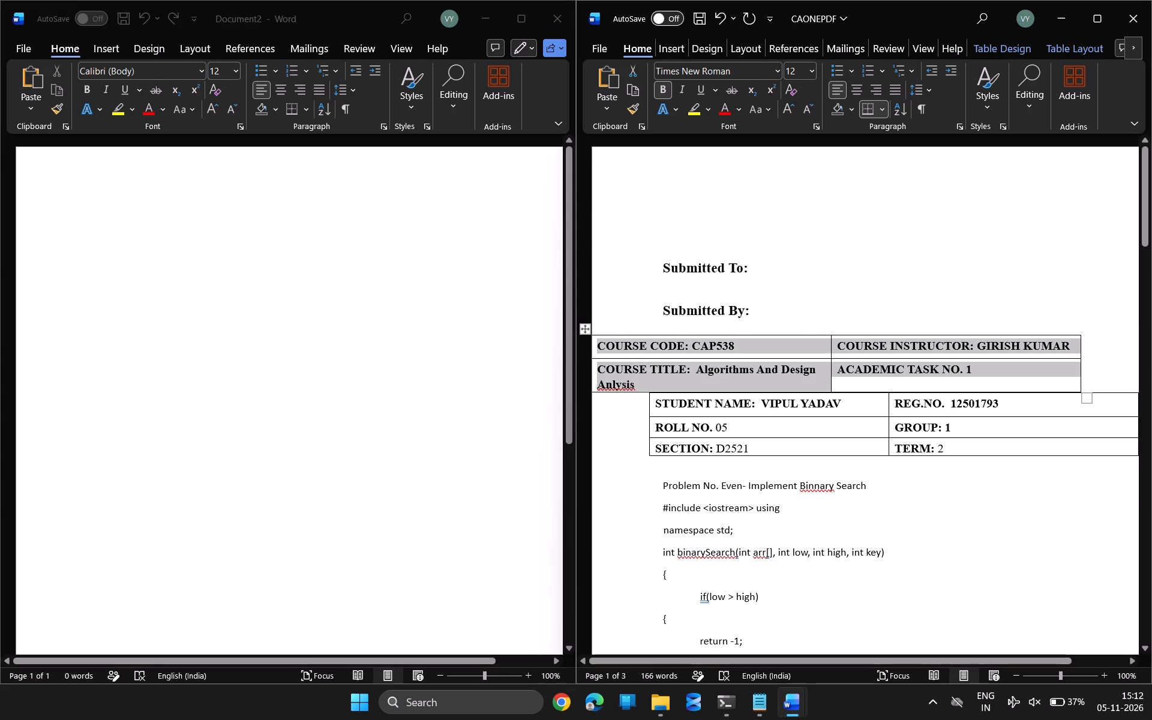
key(ctrl+c)
click(102, 206)
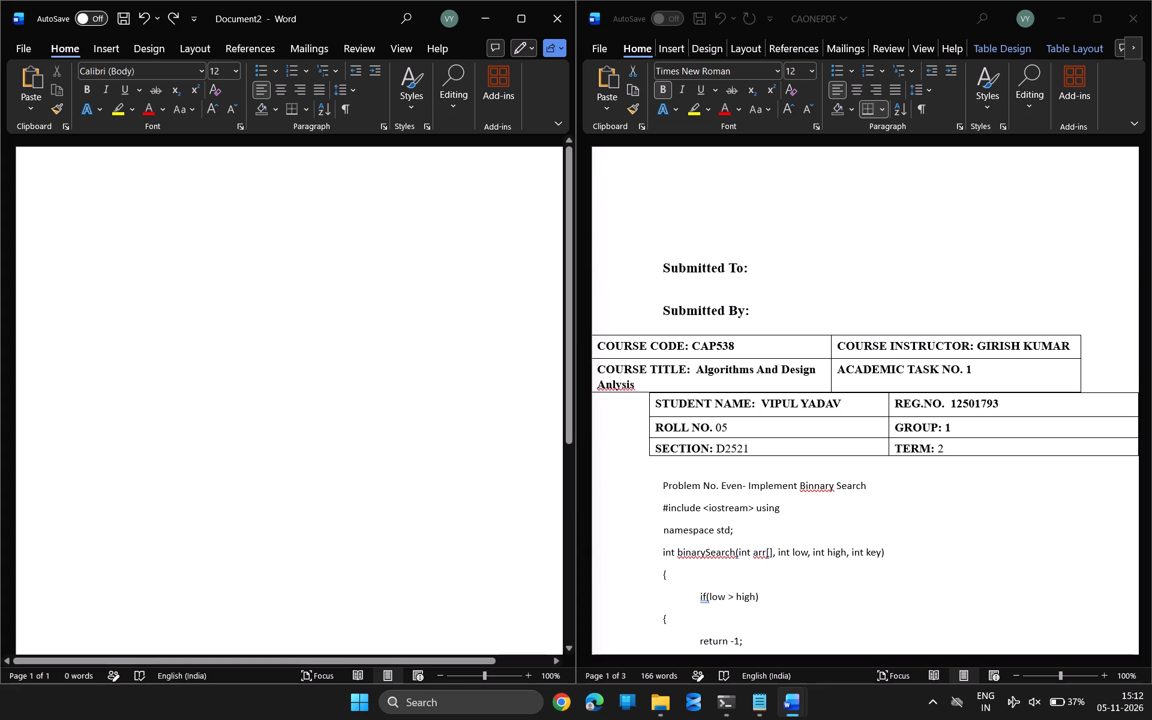
key(ctrl+v)
scroll(766, 300, up, 4)
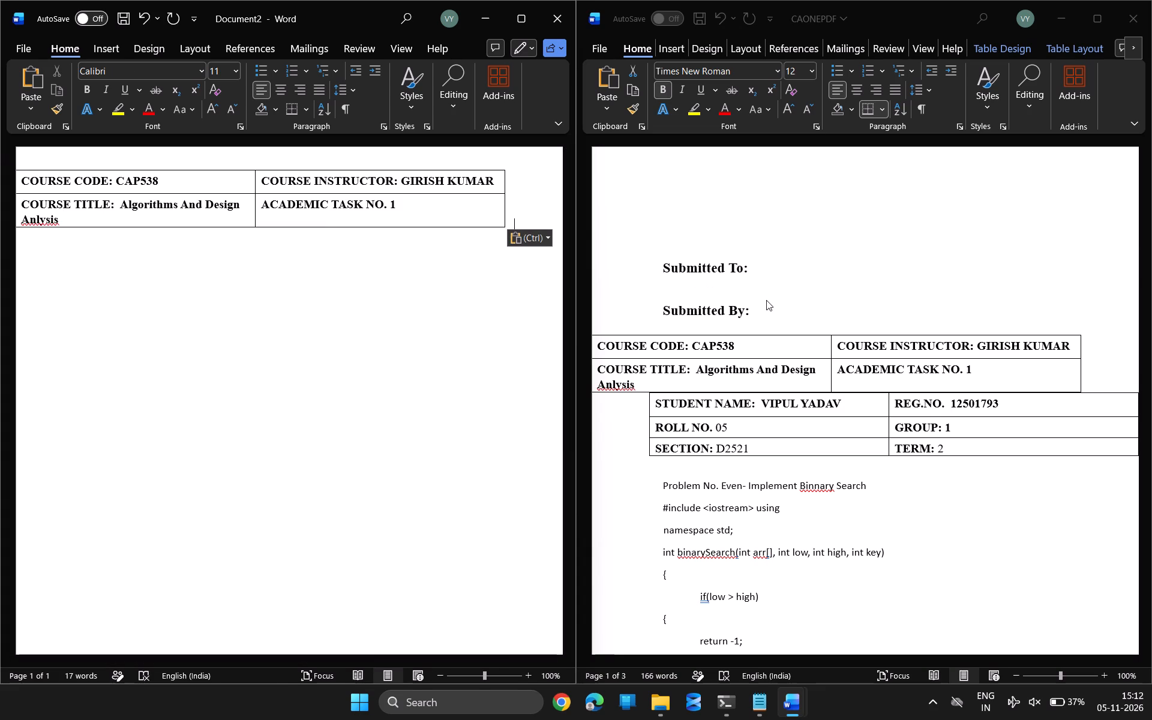
scroll(766, 300, up, 6)
Undo the table move and the logo removal in CAONEPDF.
click(766, 300)
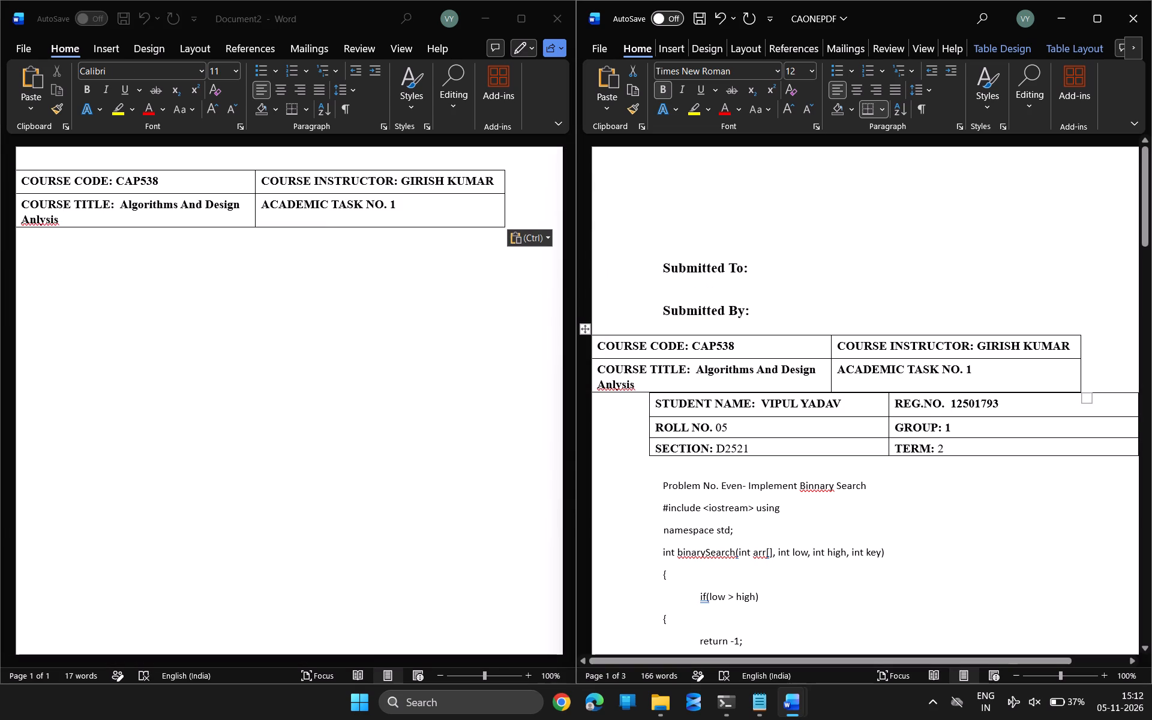
key(ctrl+z)
key(ctrl+z)
key(ctrl+z)
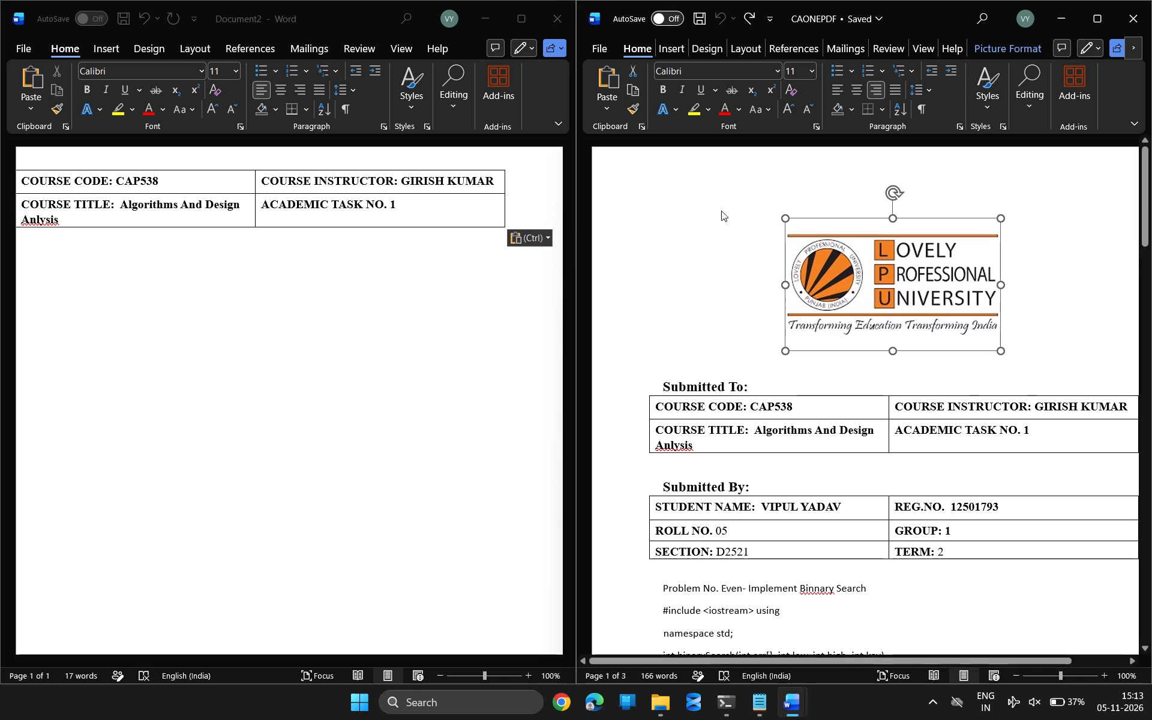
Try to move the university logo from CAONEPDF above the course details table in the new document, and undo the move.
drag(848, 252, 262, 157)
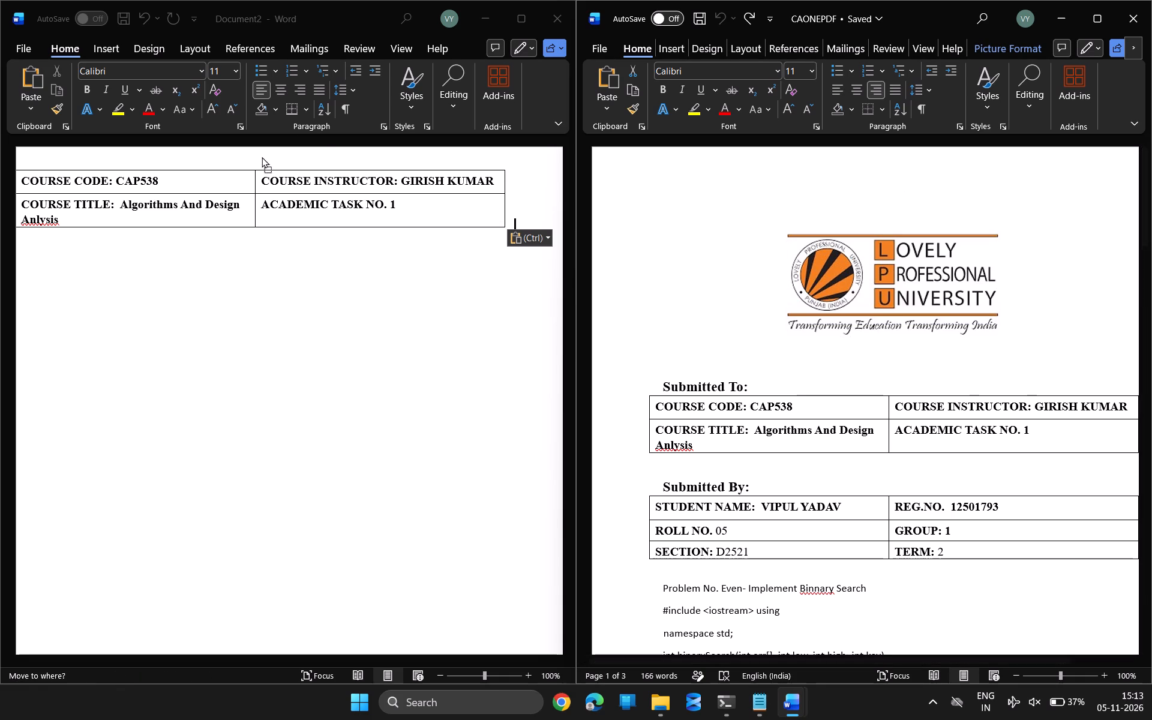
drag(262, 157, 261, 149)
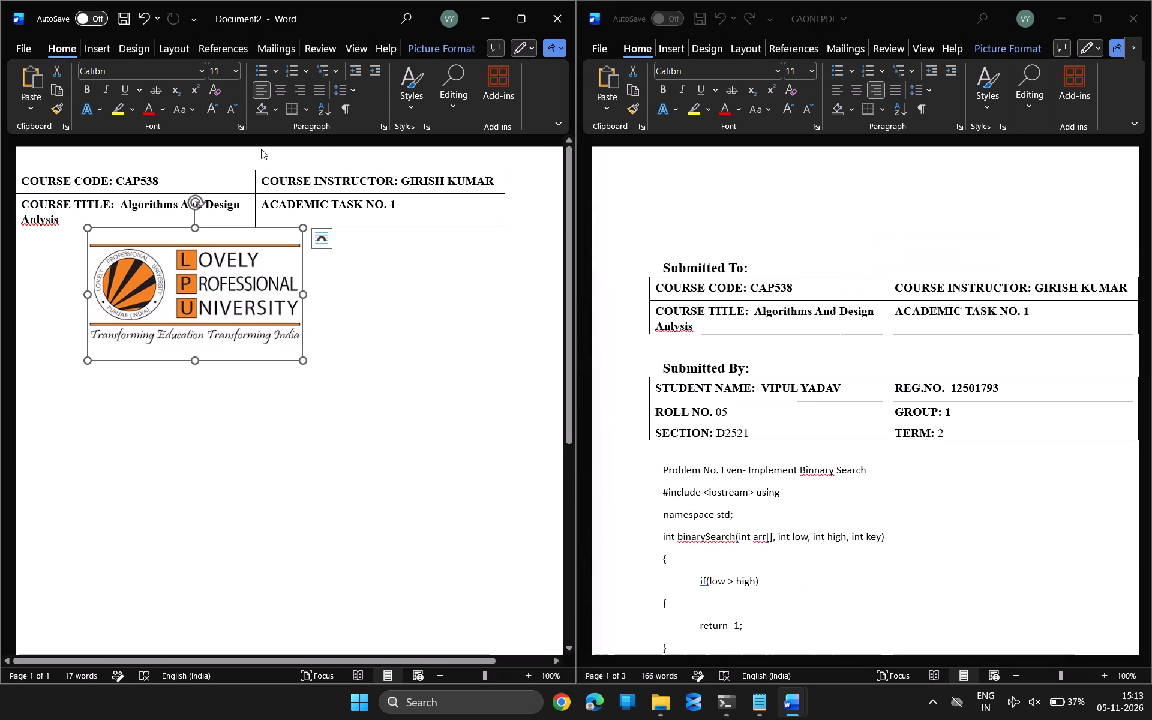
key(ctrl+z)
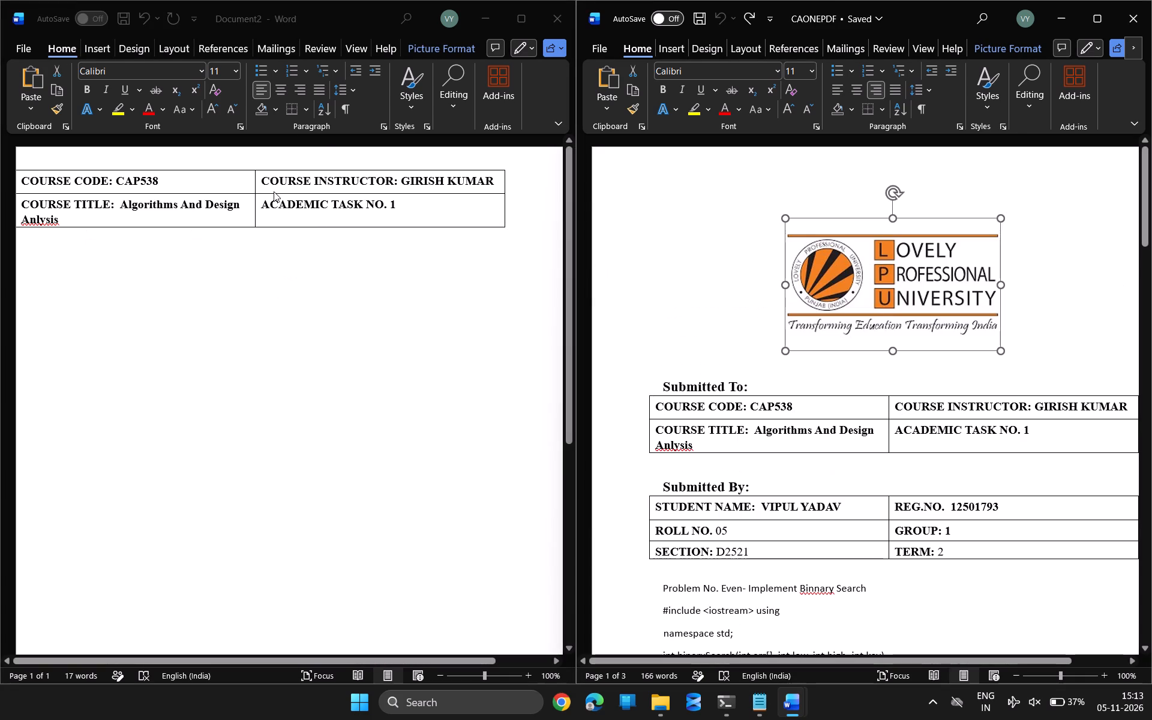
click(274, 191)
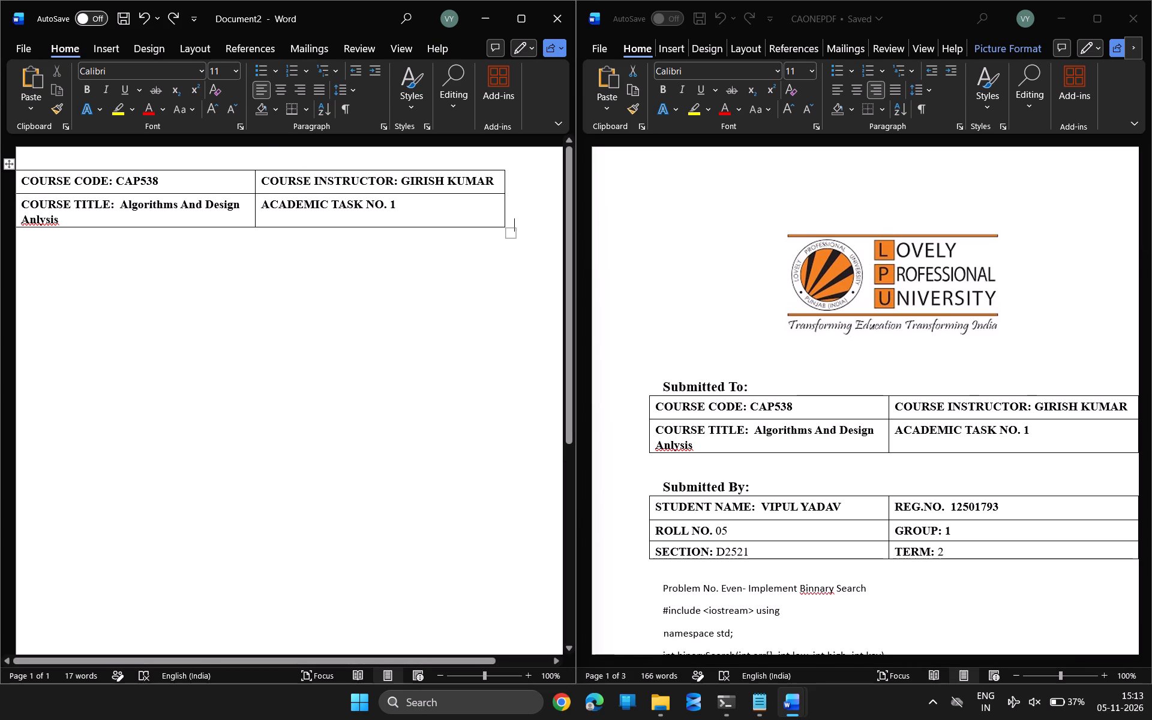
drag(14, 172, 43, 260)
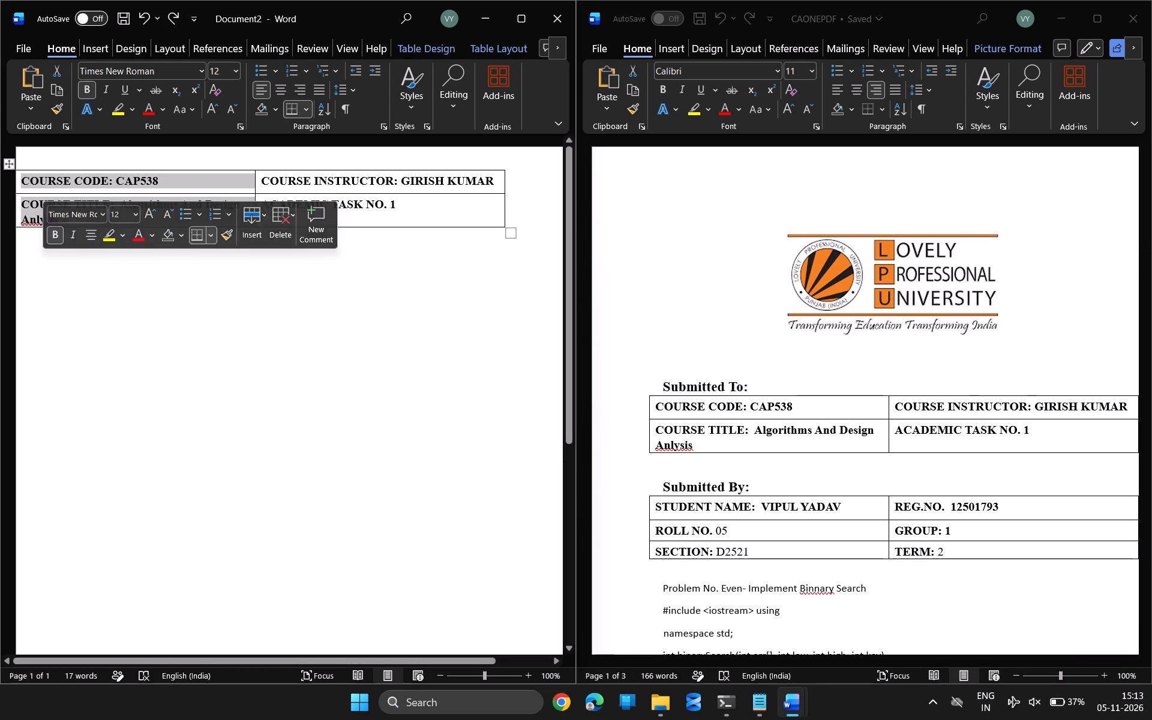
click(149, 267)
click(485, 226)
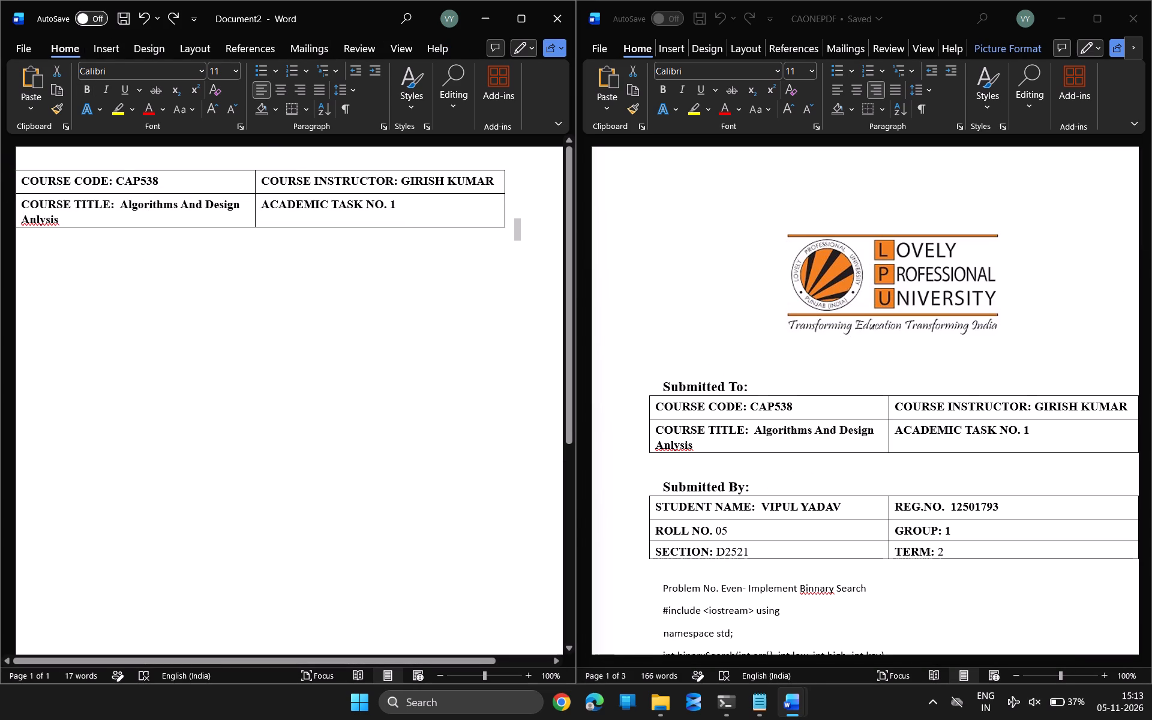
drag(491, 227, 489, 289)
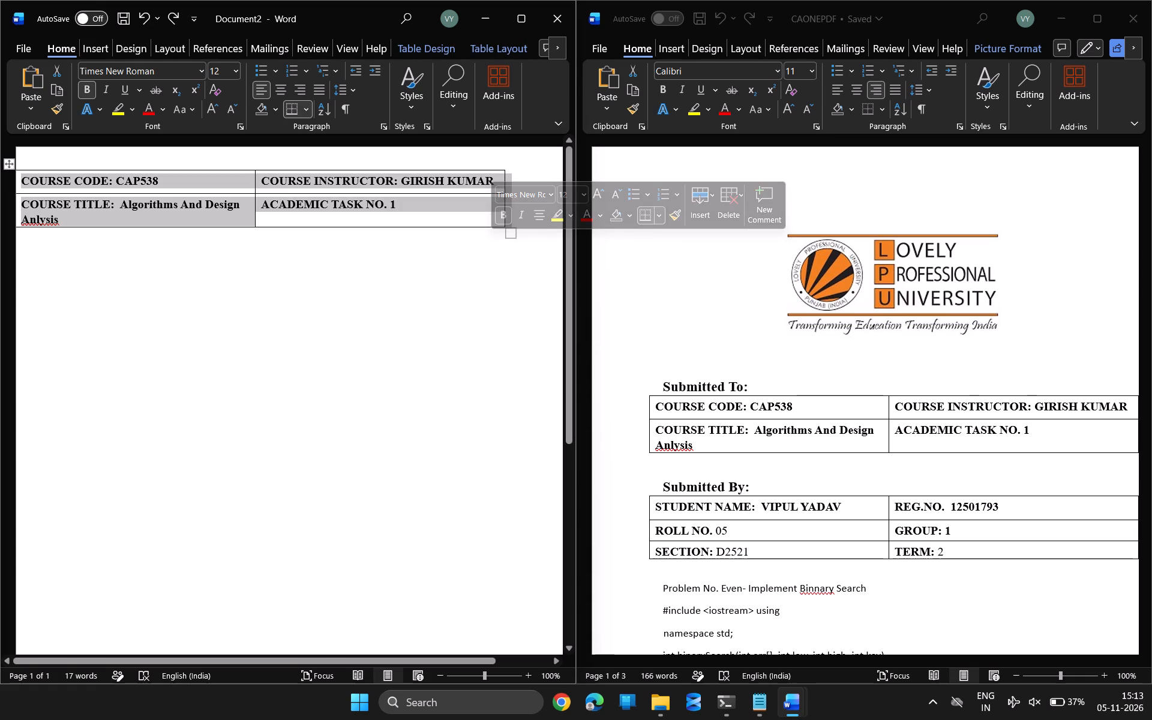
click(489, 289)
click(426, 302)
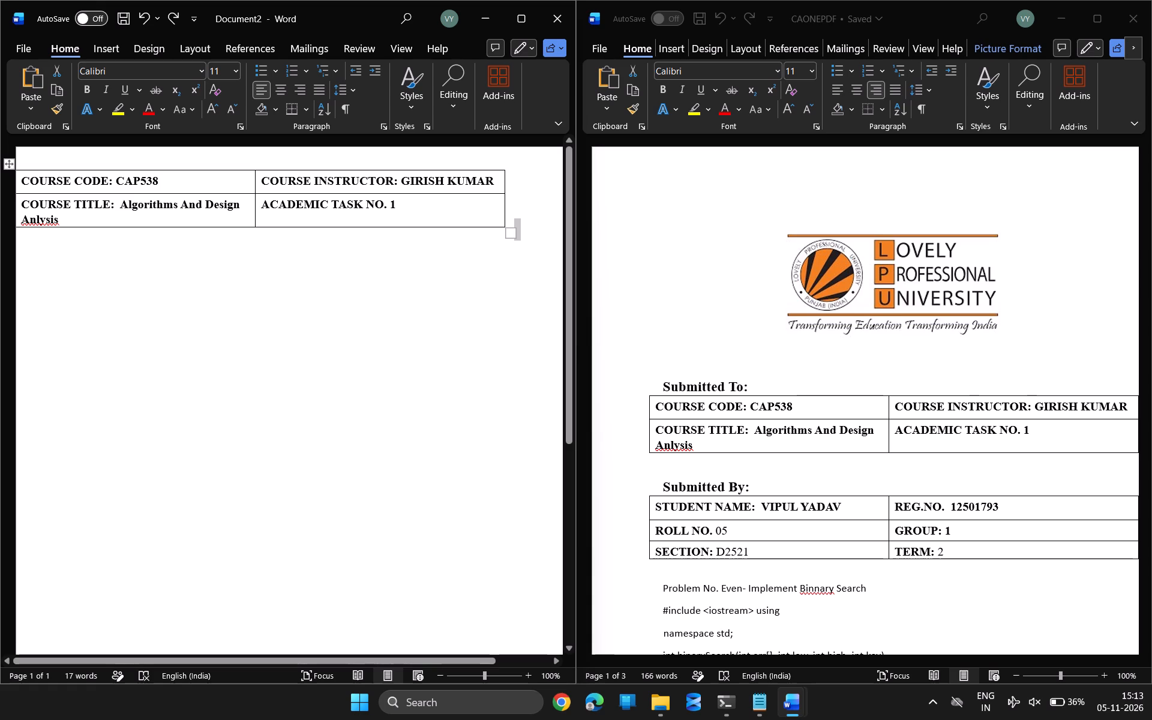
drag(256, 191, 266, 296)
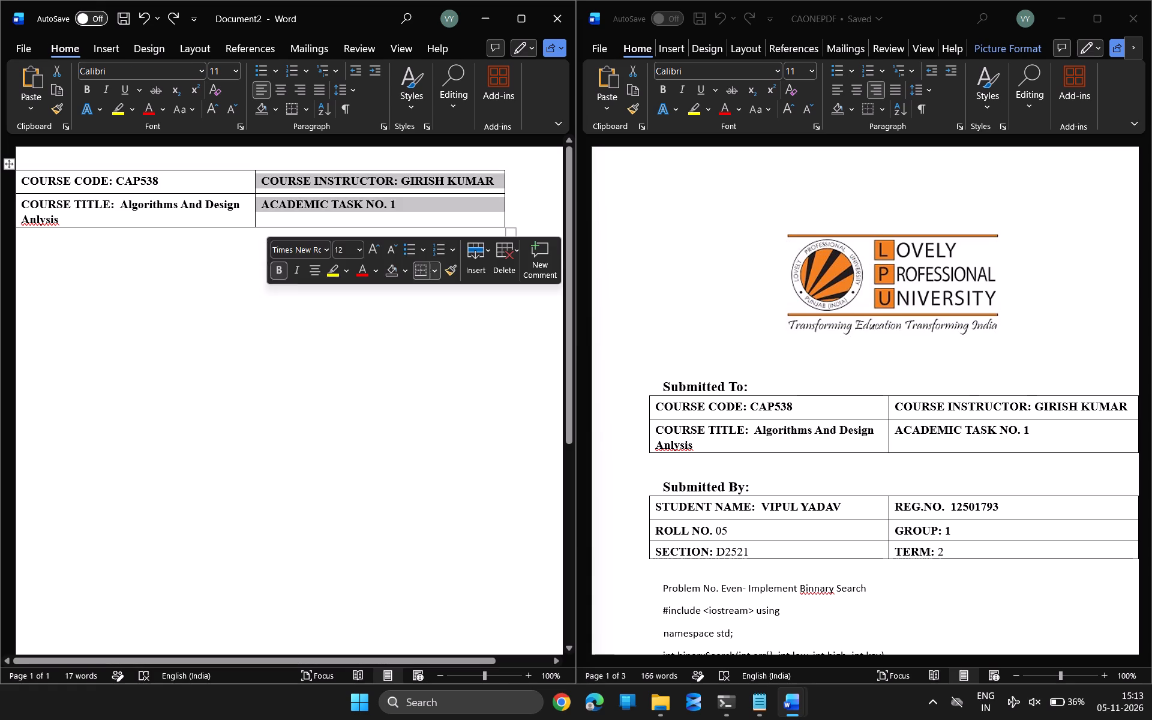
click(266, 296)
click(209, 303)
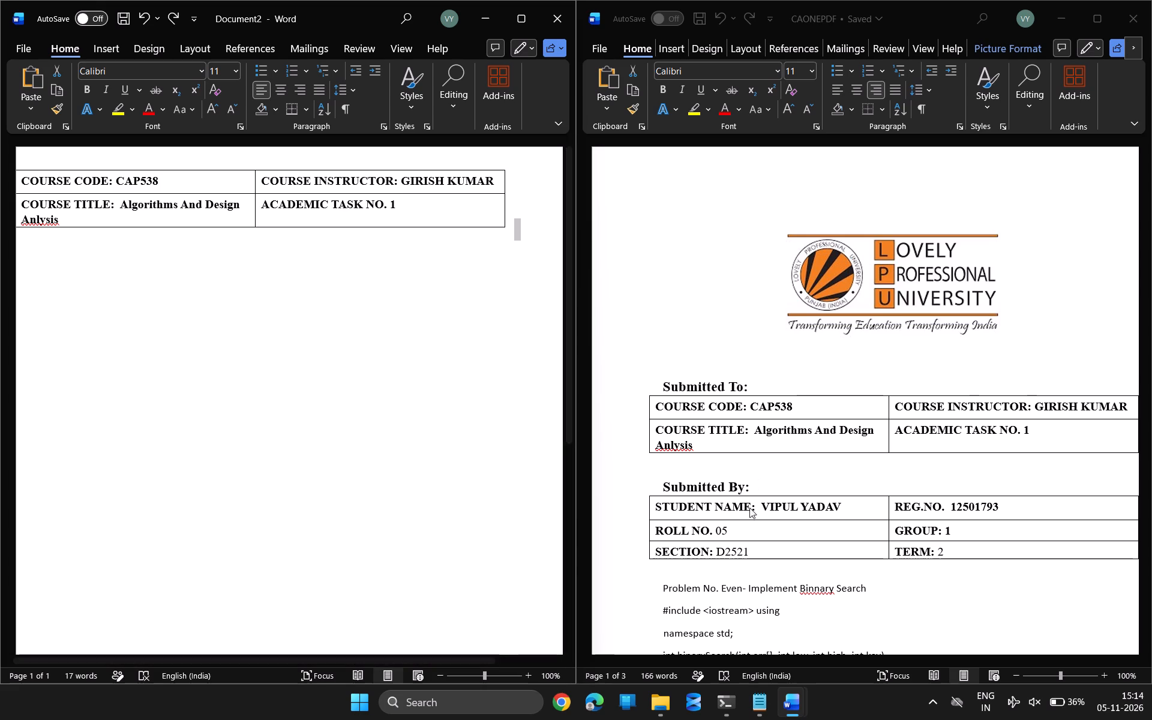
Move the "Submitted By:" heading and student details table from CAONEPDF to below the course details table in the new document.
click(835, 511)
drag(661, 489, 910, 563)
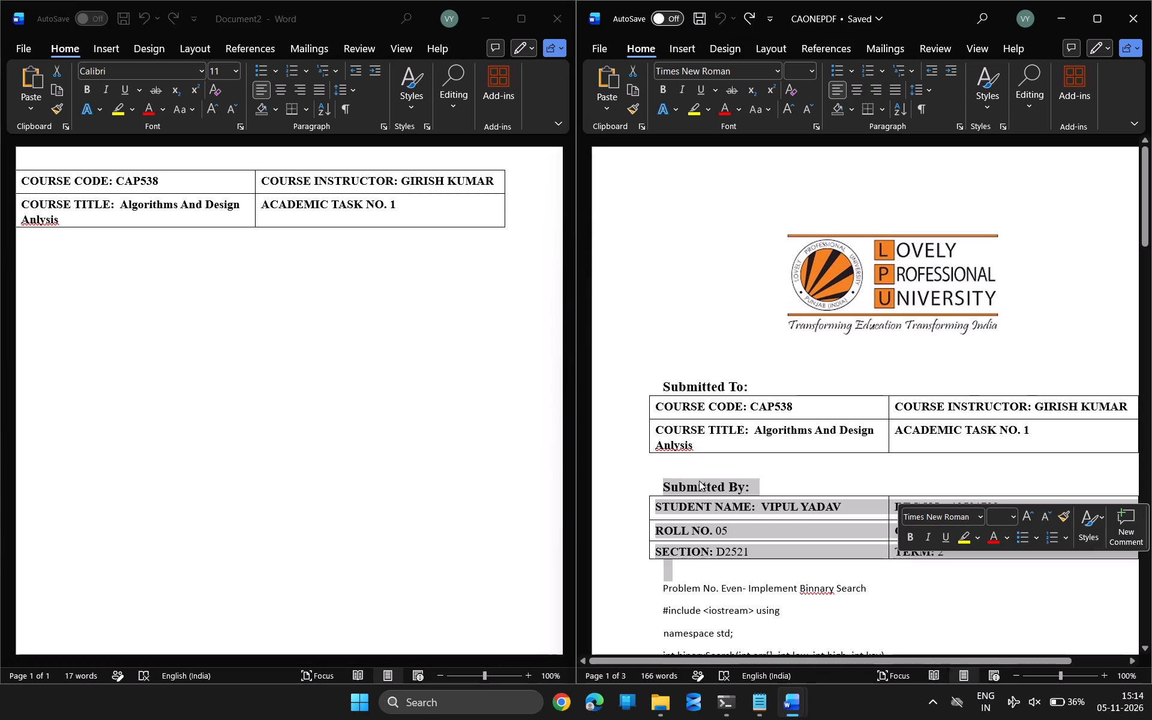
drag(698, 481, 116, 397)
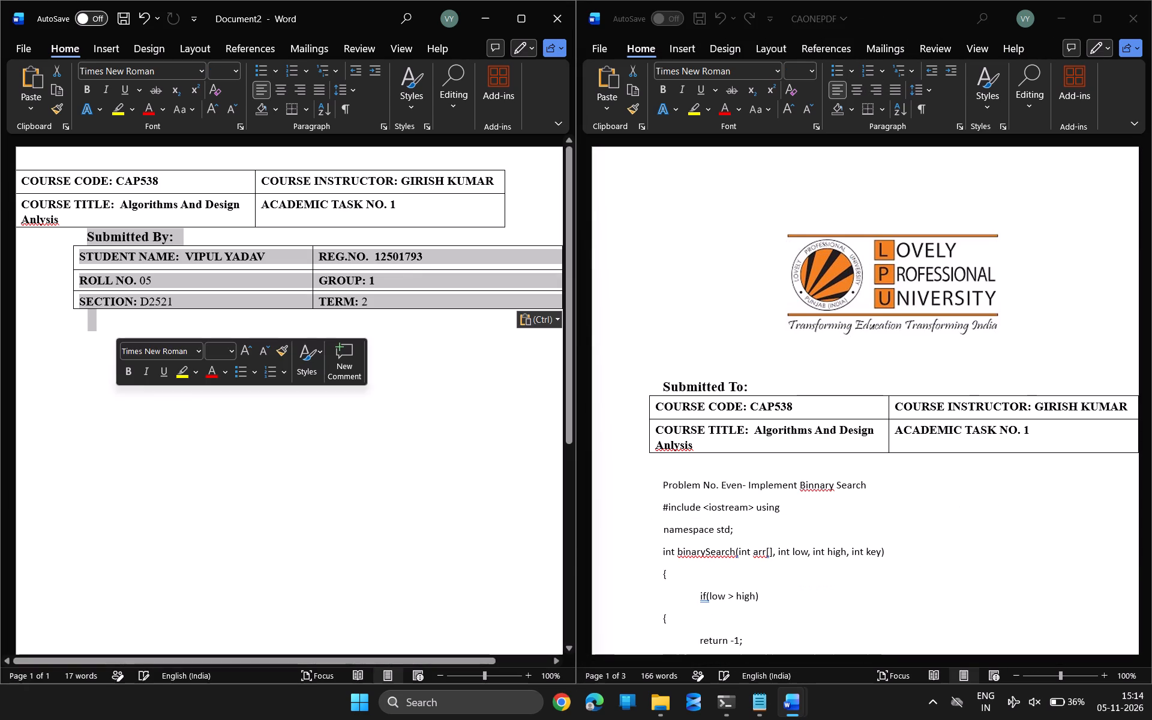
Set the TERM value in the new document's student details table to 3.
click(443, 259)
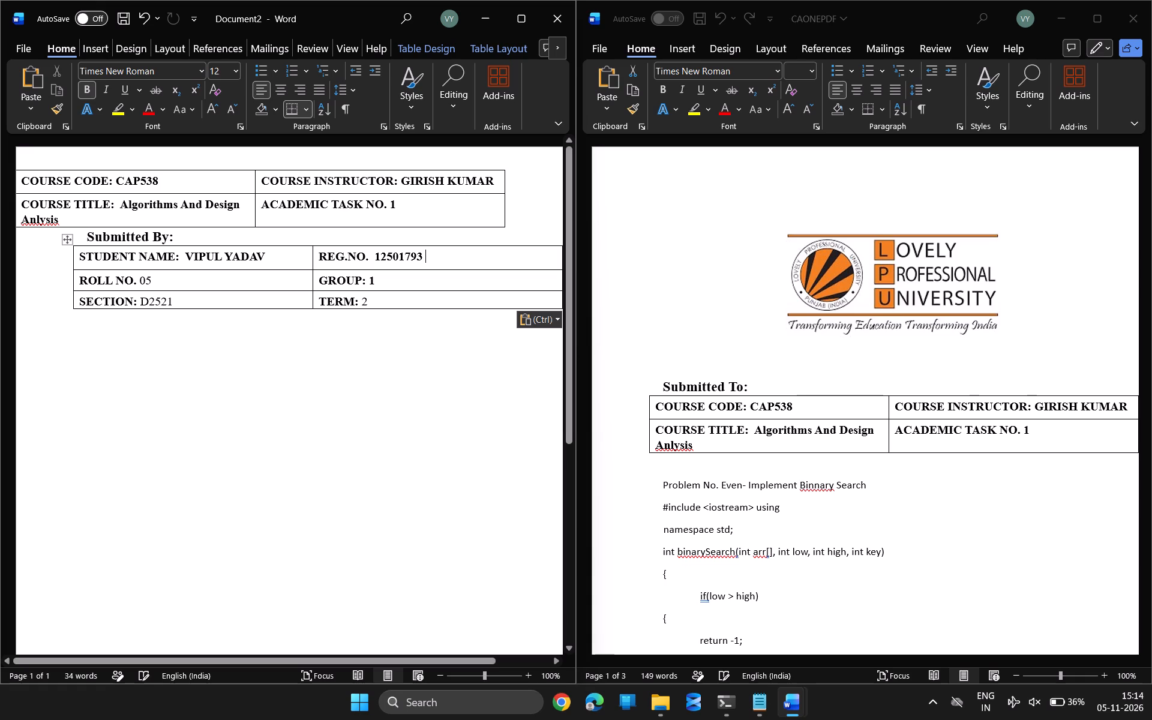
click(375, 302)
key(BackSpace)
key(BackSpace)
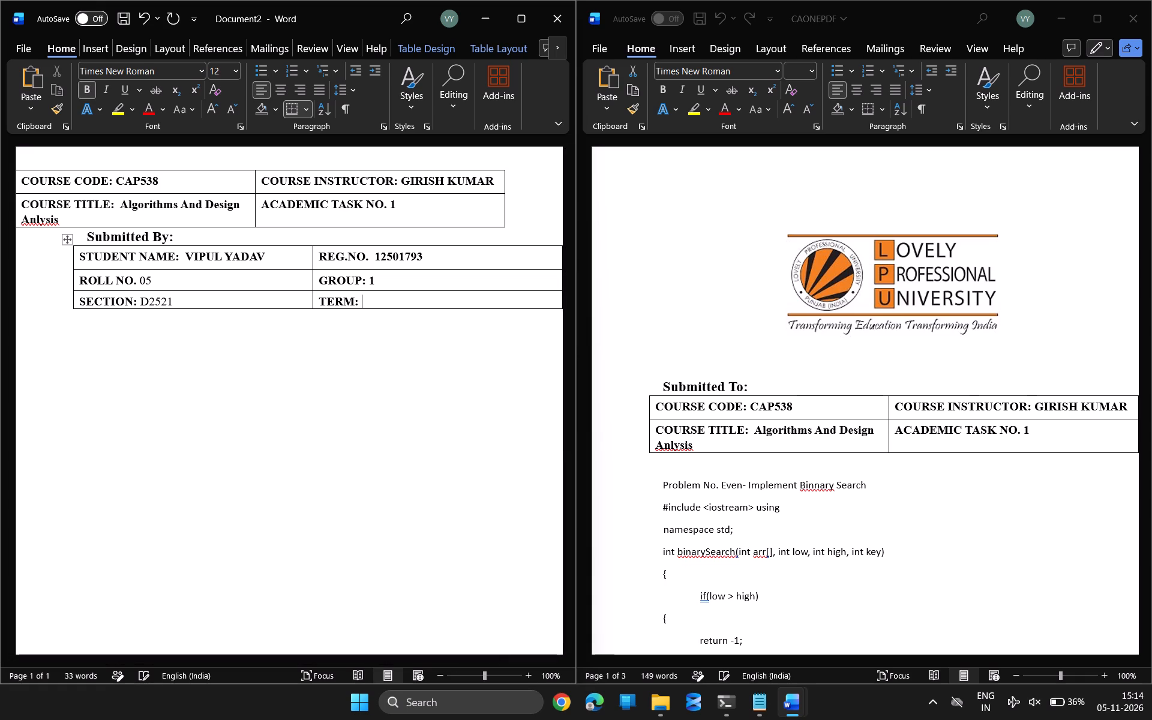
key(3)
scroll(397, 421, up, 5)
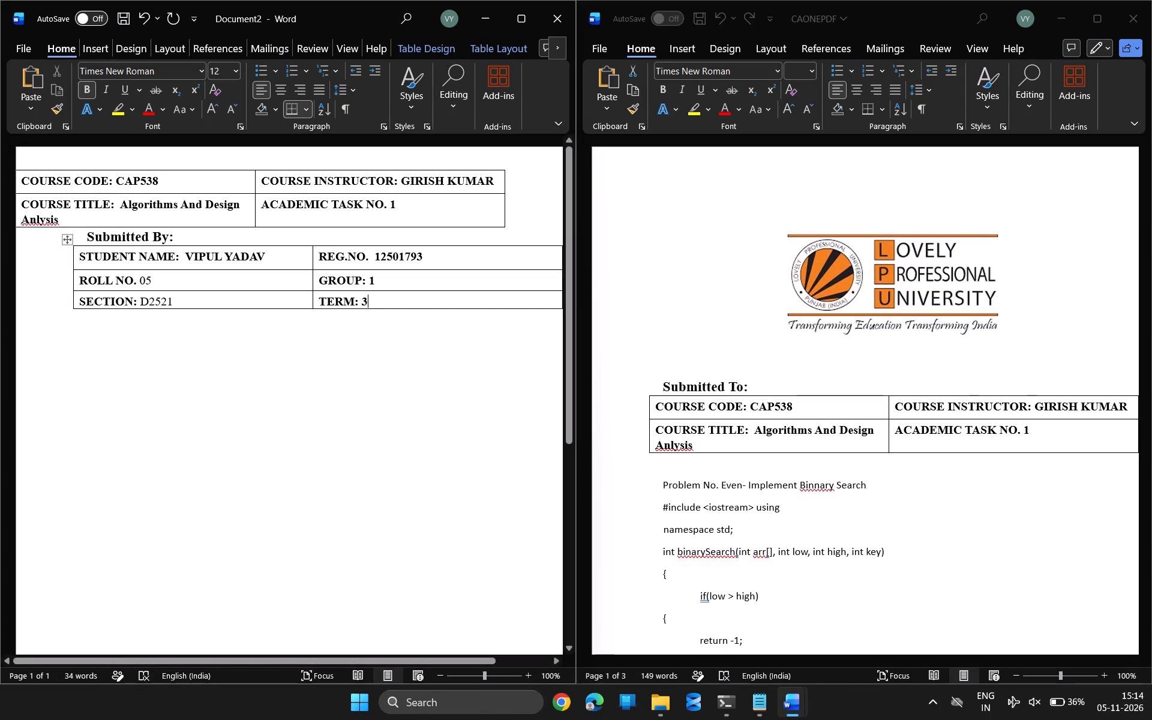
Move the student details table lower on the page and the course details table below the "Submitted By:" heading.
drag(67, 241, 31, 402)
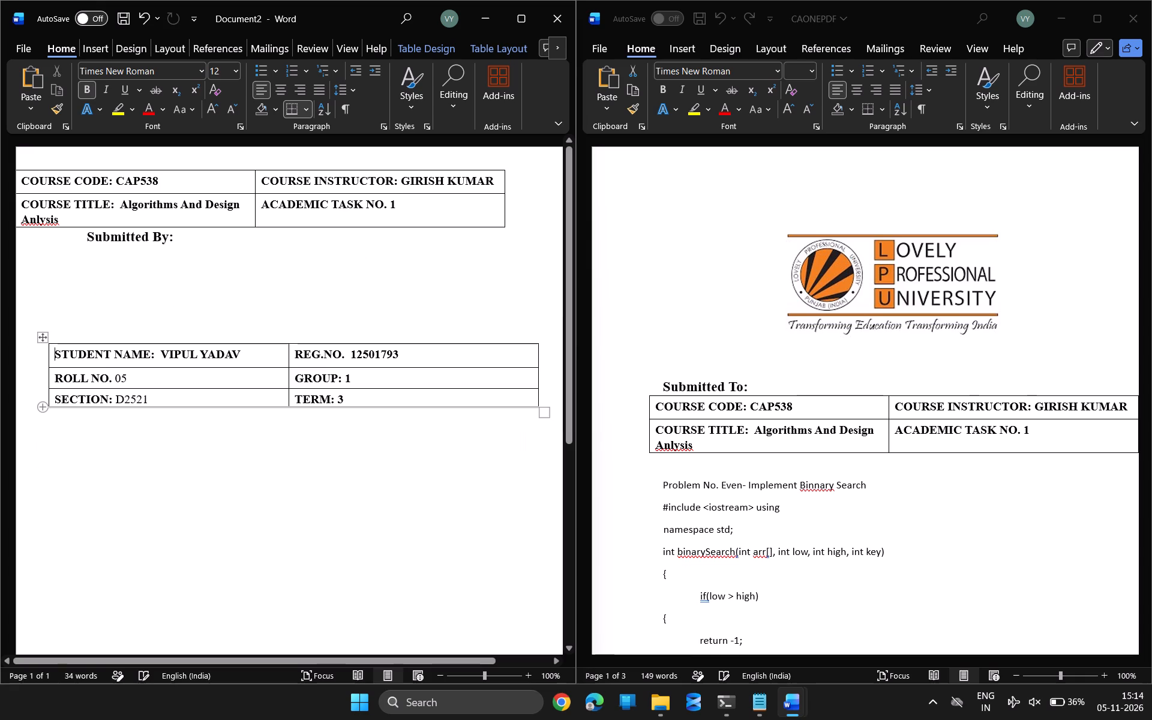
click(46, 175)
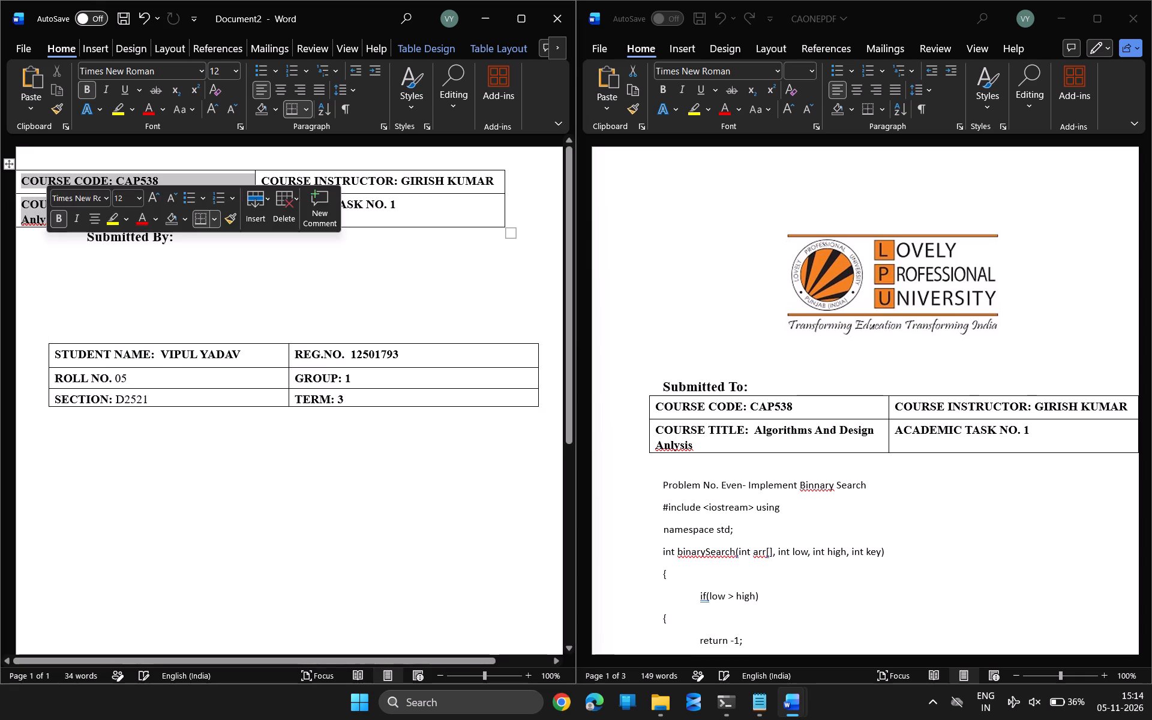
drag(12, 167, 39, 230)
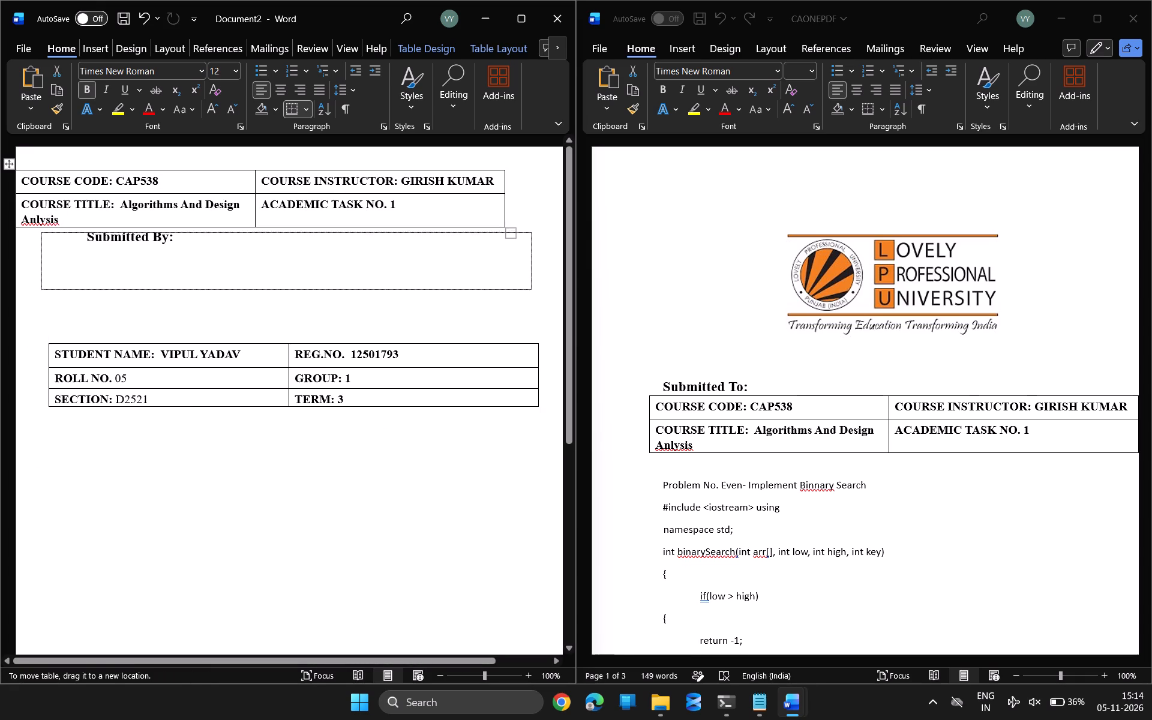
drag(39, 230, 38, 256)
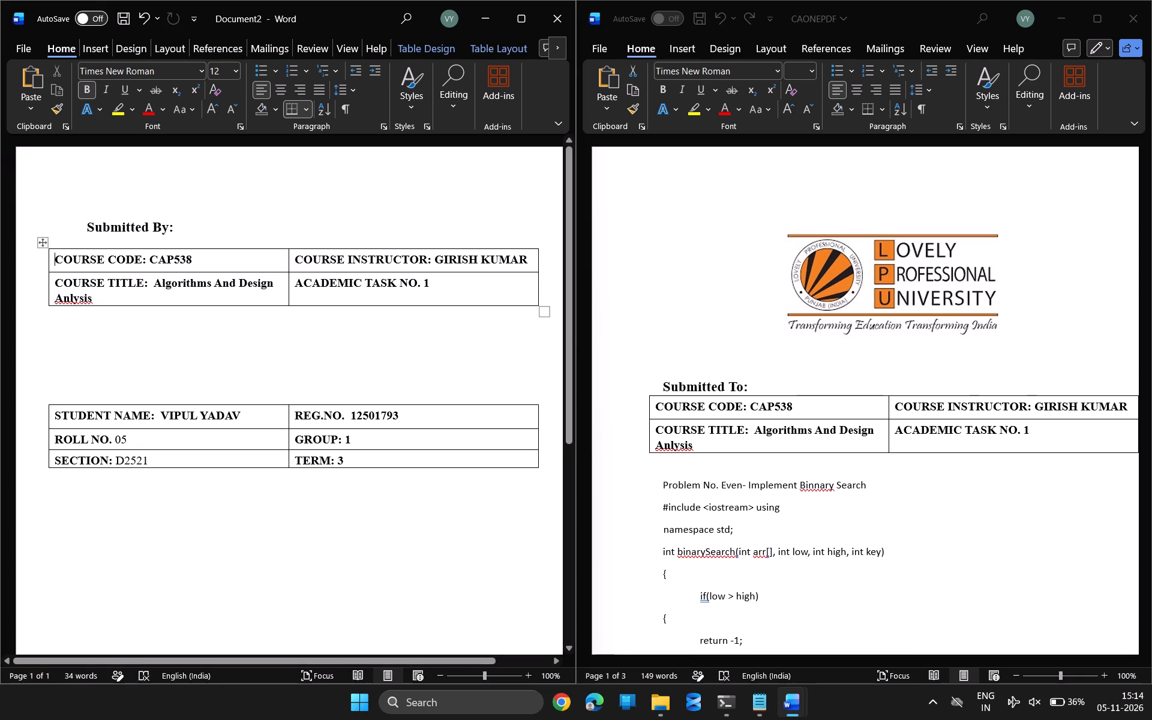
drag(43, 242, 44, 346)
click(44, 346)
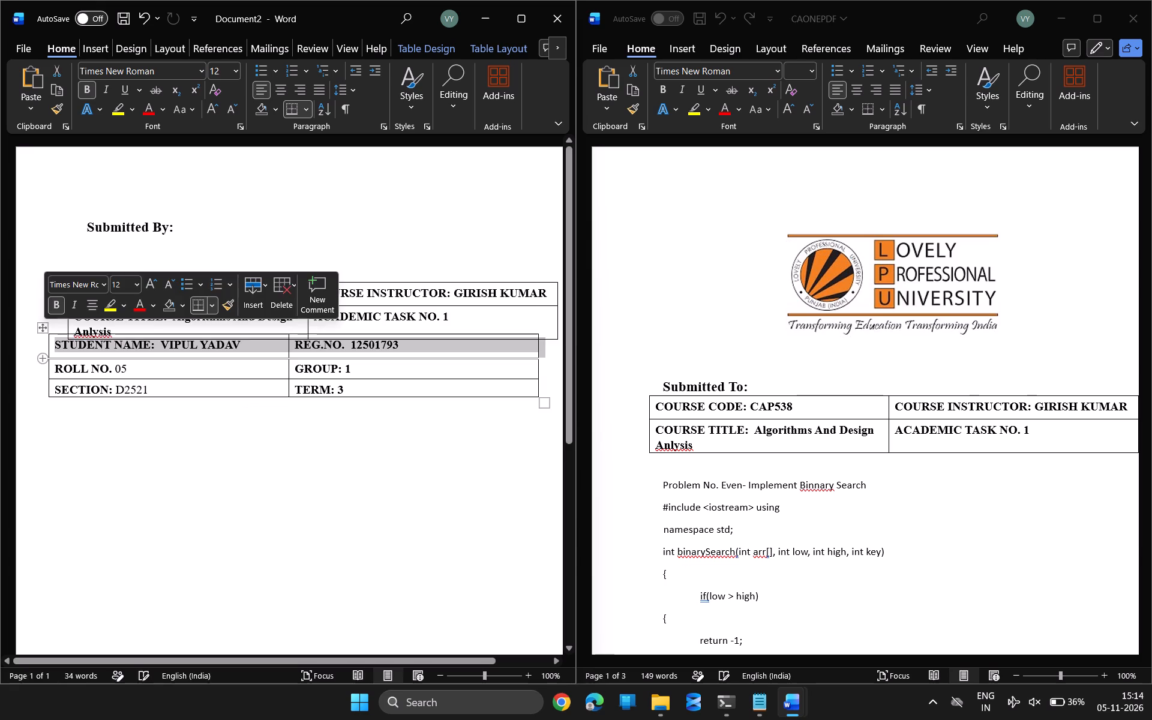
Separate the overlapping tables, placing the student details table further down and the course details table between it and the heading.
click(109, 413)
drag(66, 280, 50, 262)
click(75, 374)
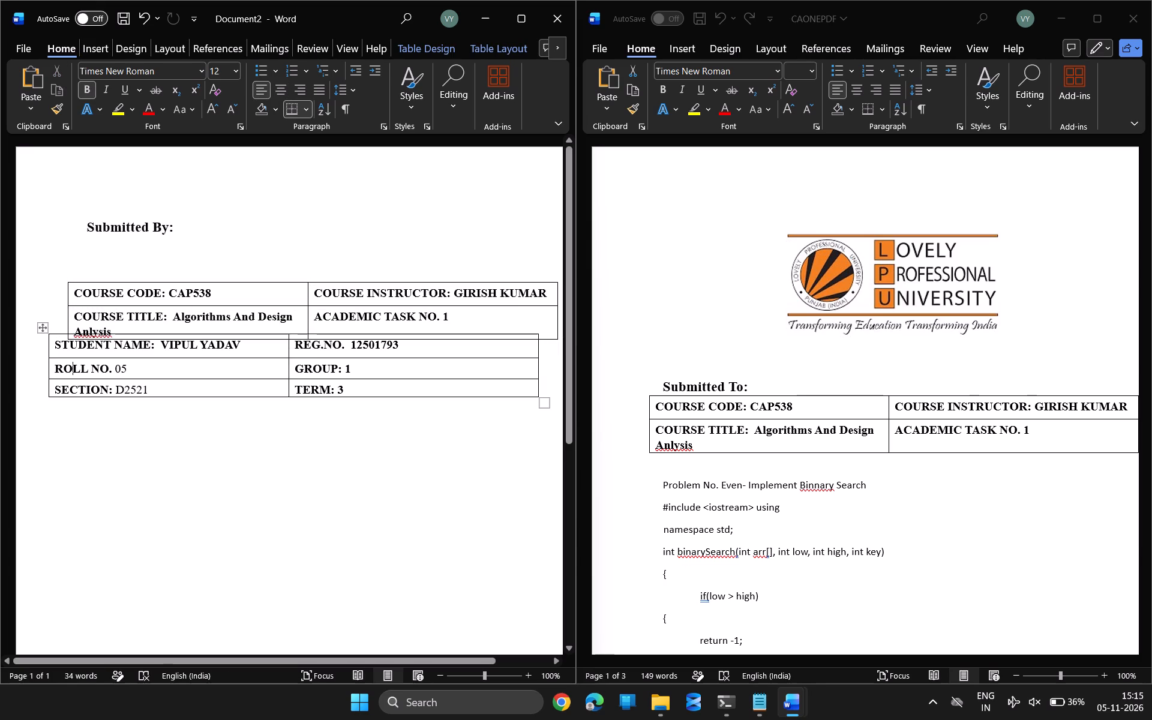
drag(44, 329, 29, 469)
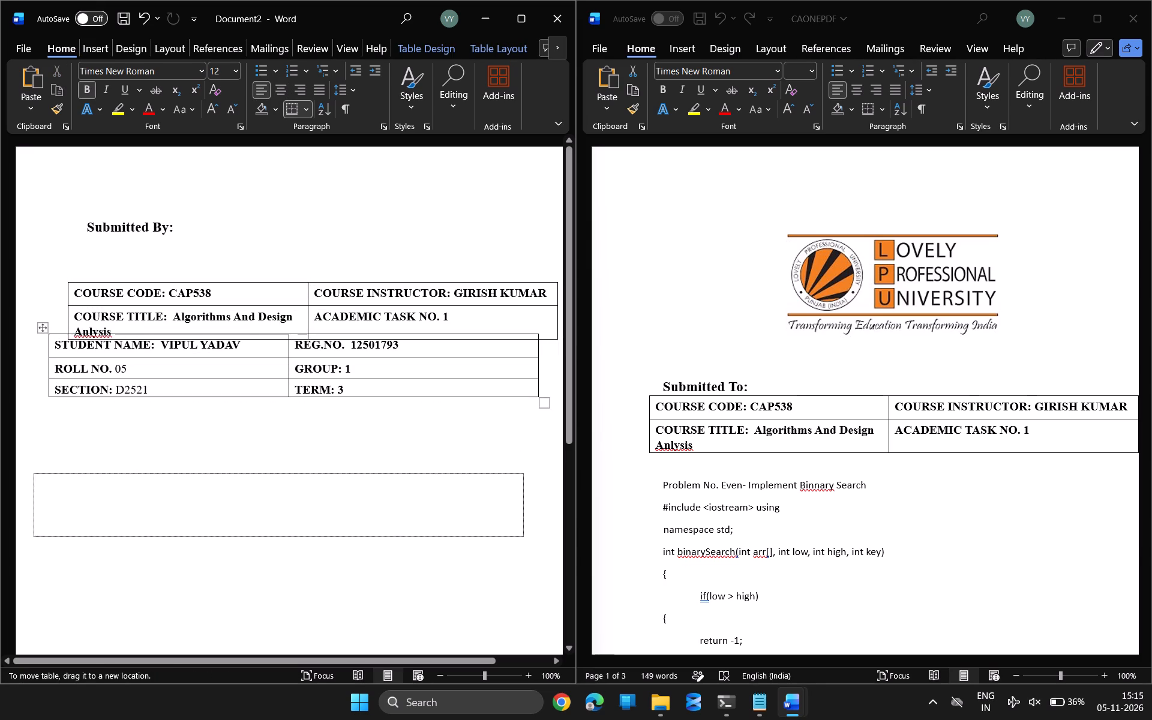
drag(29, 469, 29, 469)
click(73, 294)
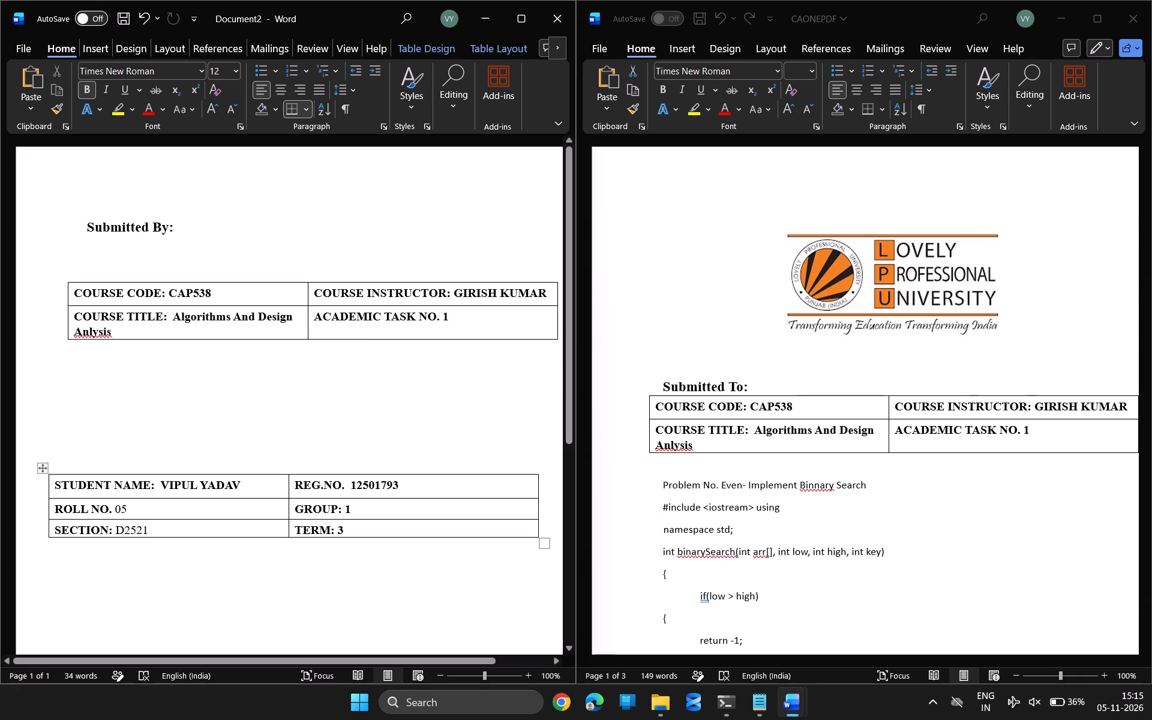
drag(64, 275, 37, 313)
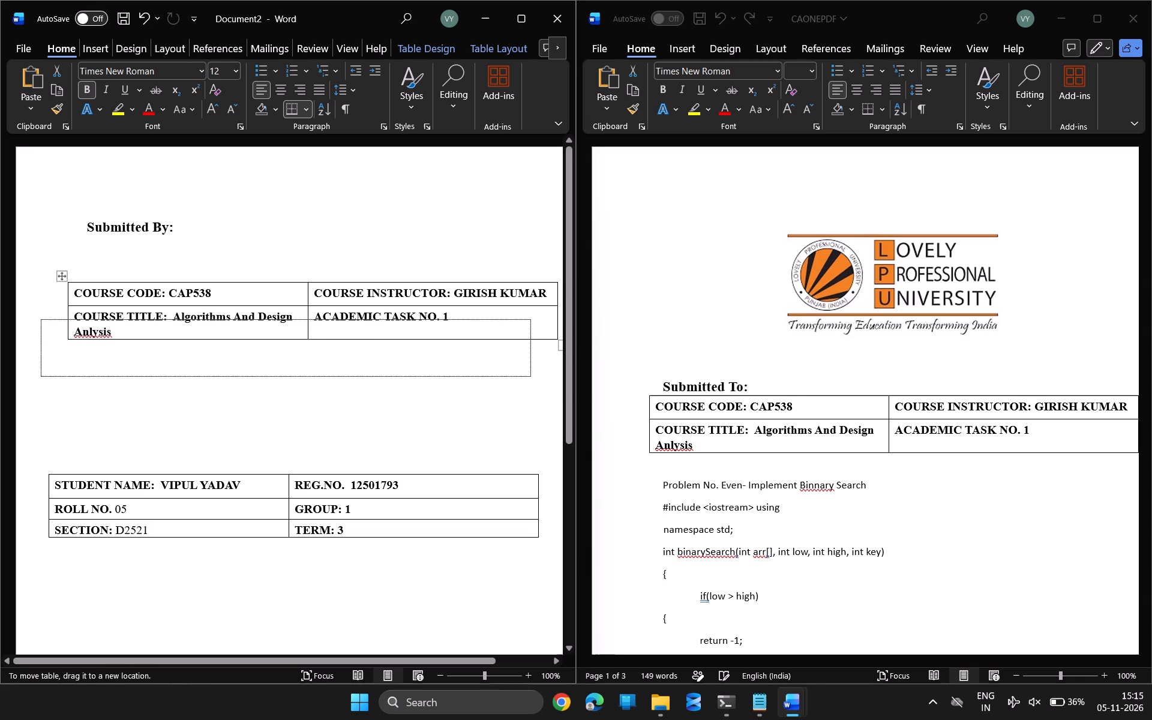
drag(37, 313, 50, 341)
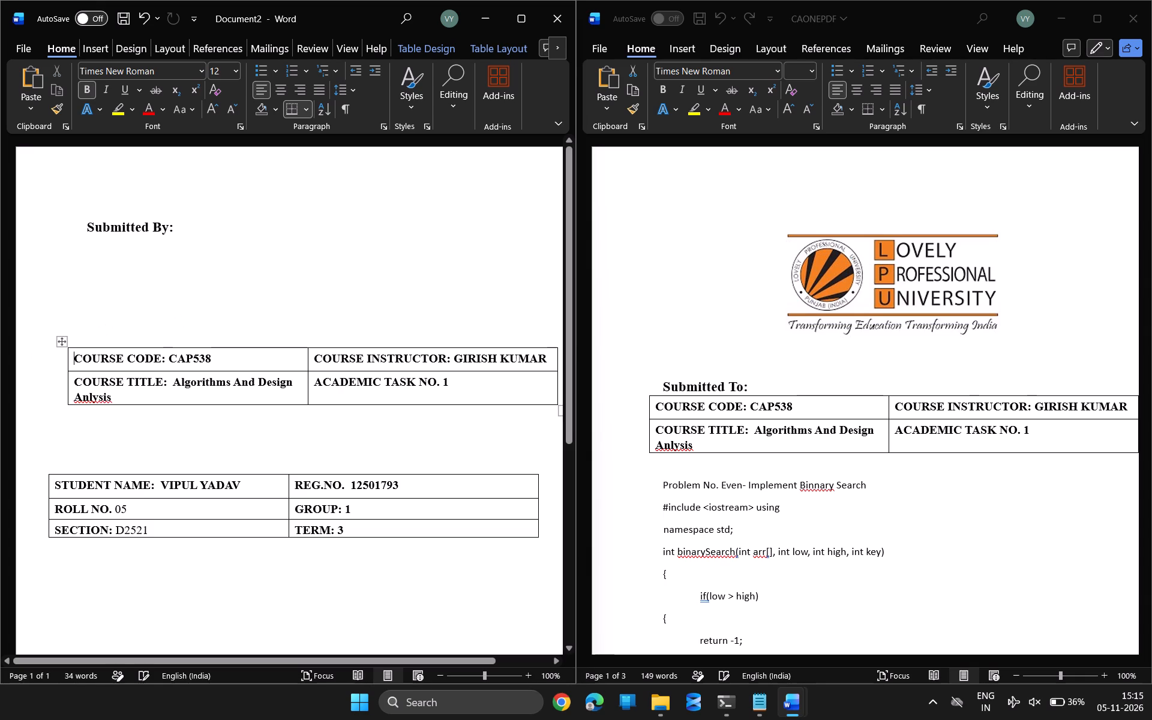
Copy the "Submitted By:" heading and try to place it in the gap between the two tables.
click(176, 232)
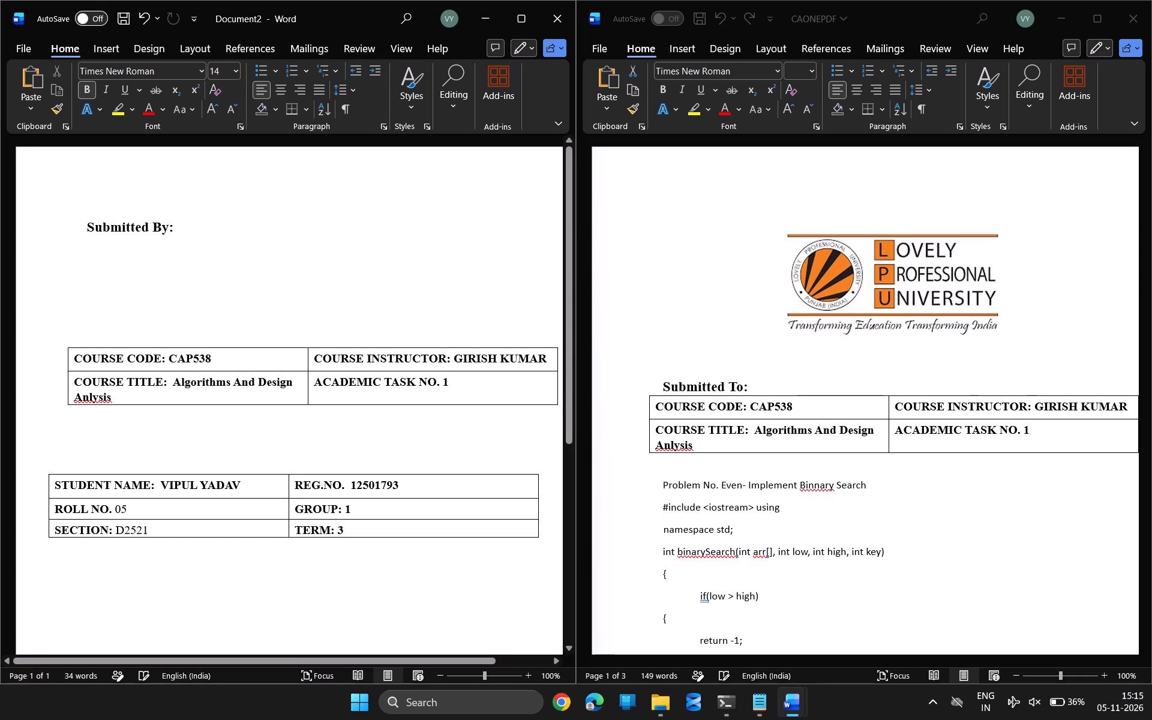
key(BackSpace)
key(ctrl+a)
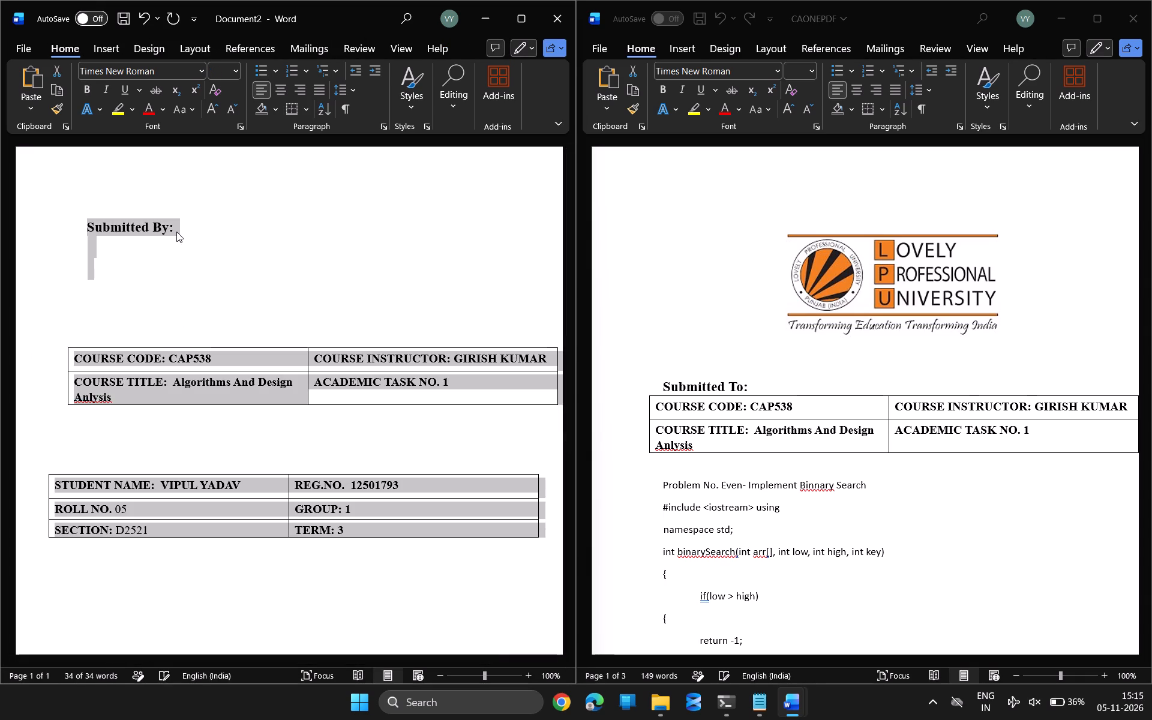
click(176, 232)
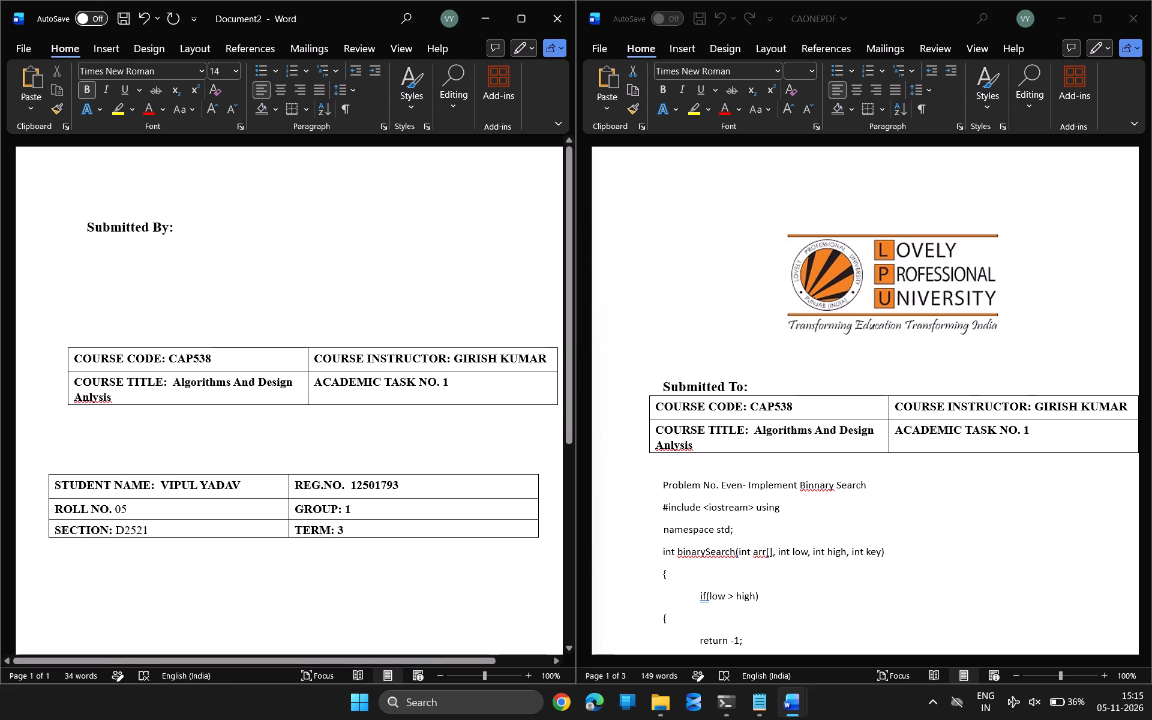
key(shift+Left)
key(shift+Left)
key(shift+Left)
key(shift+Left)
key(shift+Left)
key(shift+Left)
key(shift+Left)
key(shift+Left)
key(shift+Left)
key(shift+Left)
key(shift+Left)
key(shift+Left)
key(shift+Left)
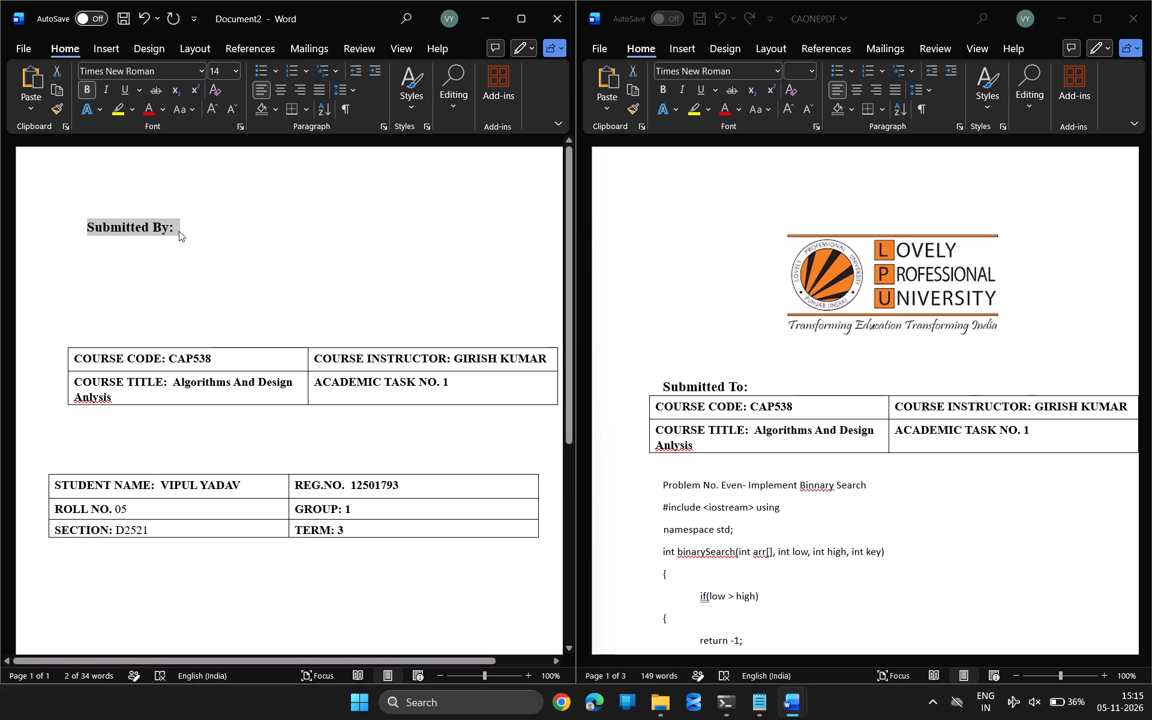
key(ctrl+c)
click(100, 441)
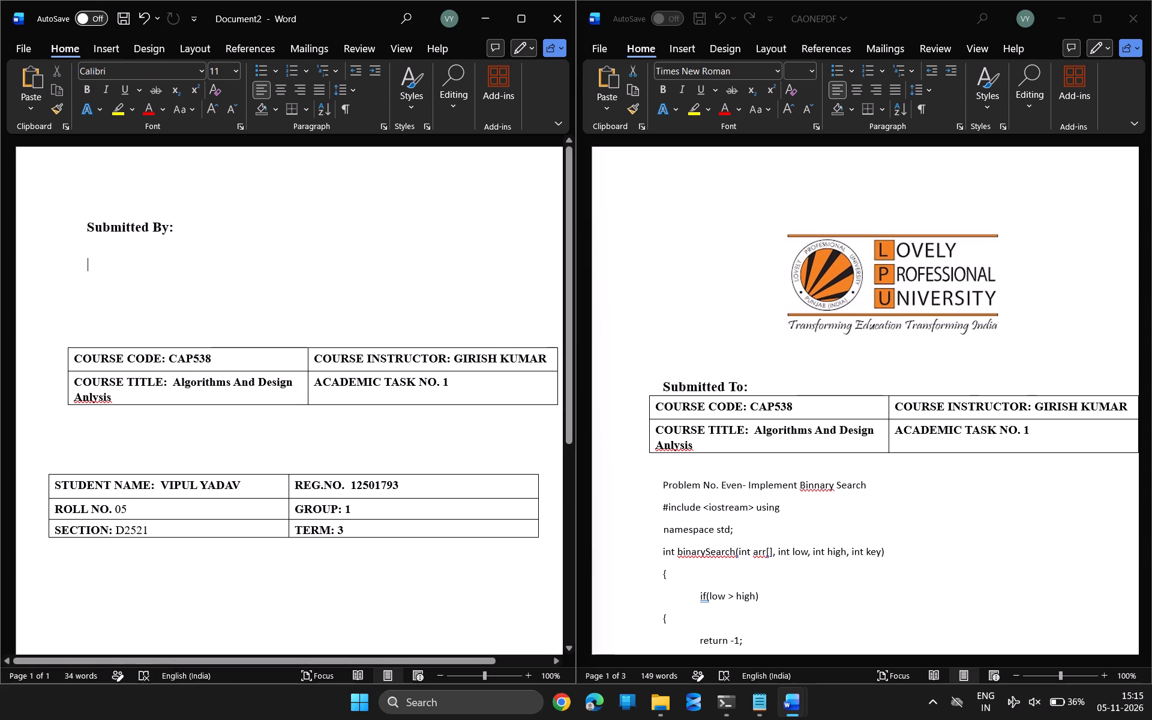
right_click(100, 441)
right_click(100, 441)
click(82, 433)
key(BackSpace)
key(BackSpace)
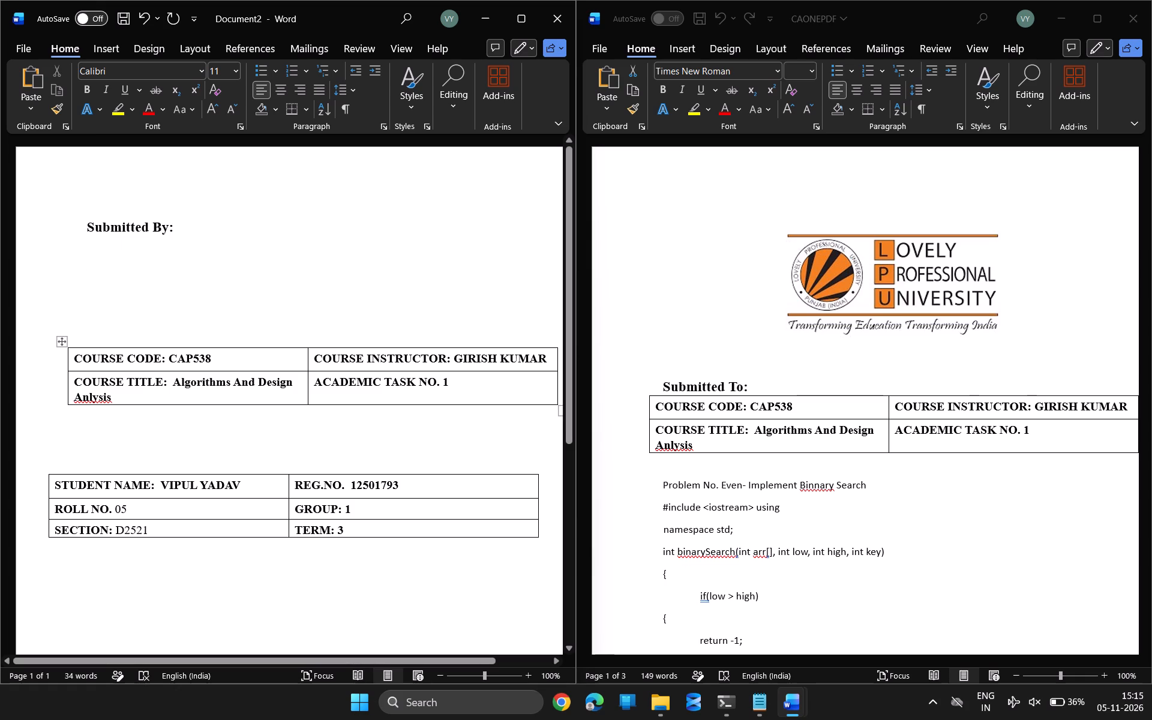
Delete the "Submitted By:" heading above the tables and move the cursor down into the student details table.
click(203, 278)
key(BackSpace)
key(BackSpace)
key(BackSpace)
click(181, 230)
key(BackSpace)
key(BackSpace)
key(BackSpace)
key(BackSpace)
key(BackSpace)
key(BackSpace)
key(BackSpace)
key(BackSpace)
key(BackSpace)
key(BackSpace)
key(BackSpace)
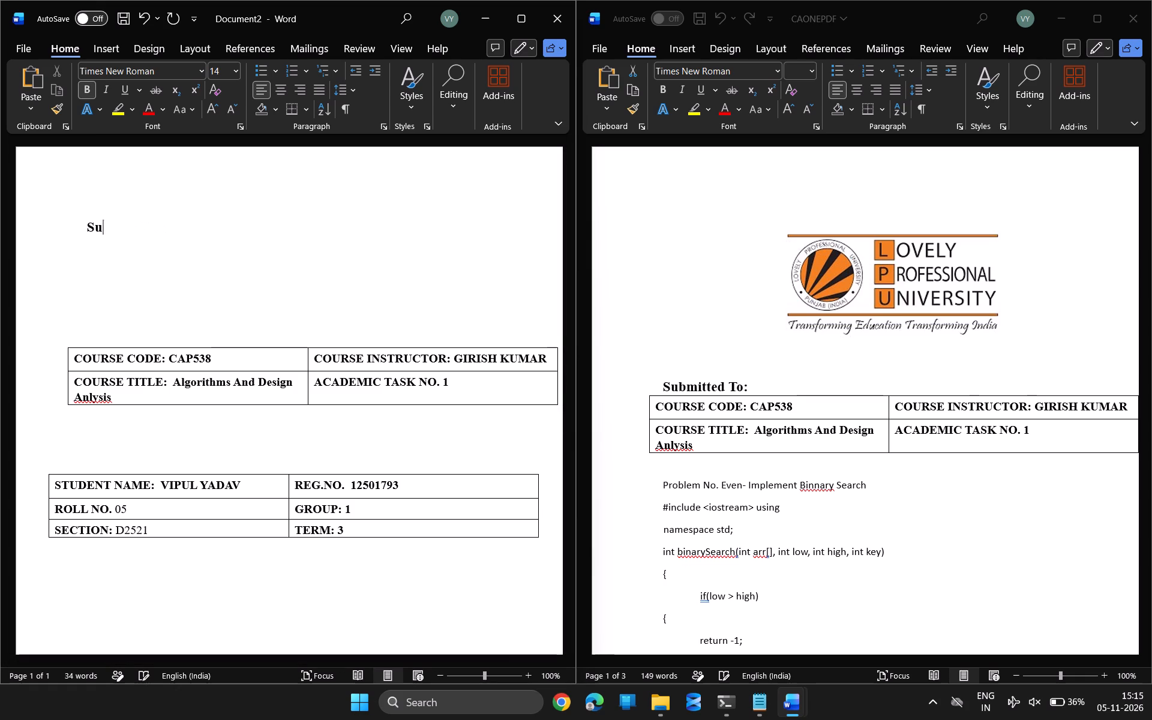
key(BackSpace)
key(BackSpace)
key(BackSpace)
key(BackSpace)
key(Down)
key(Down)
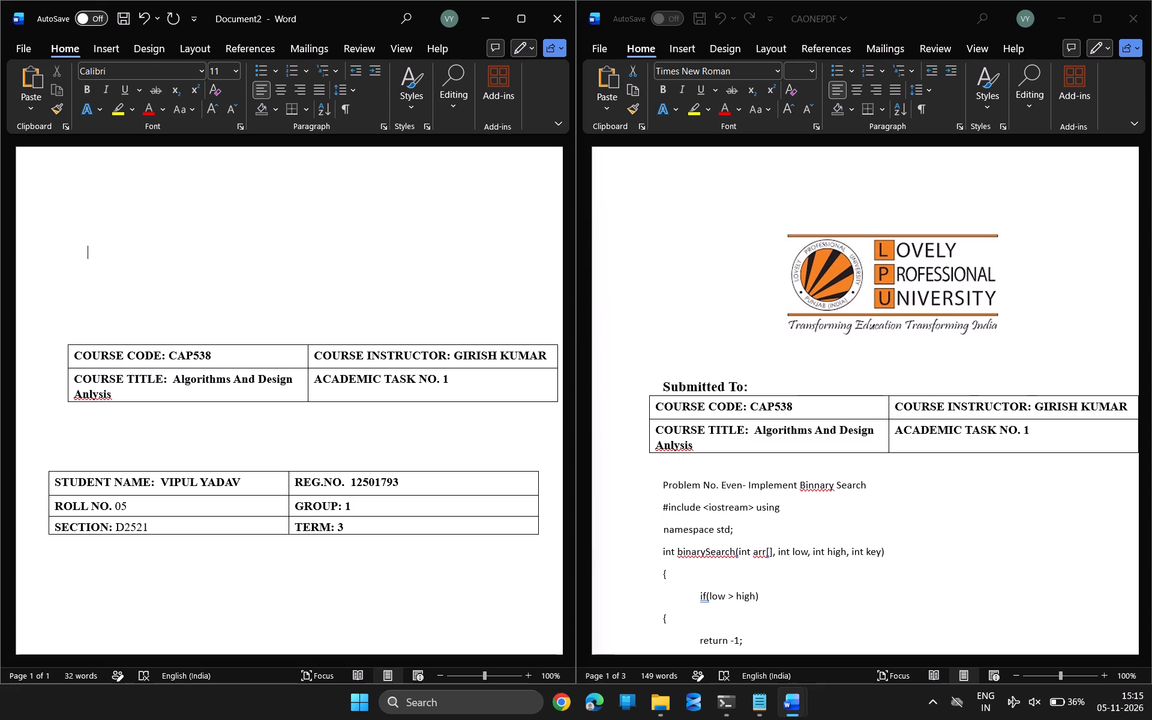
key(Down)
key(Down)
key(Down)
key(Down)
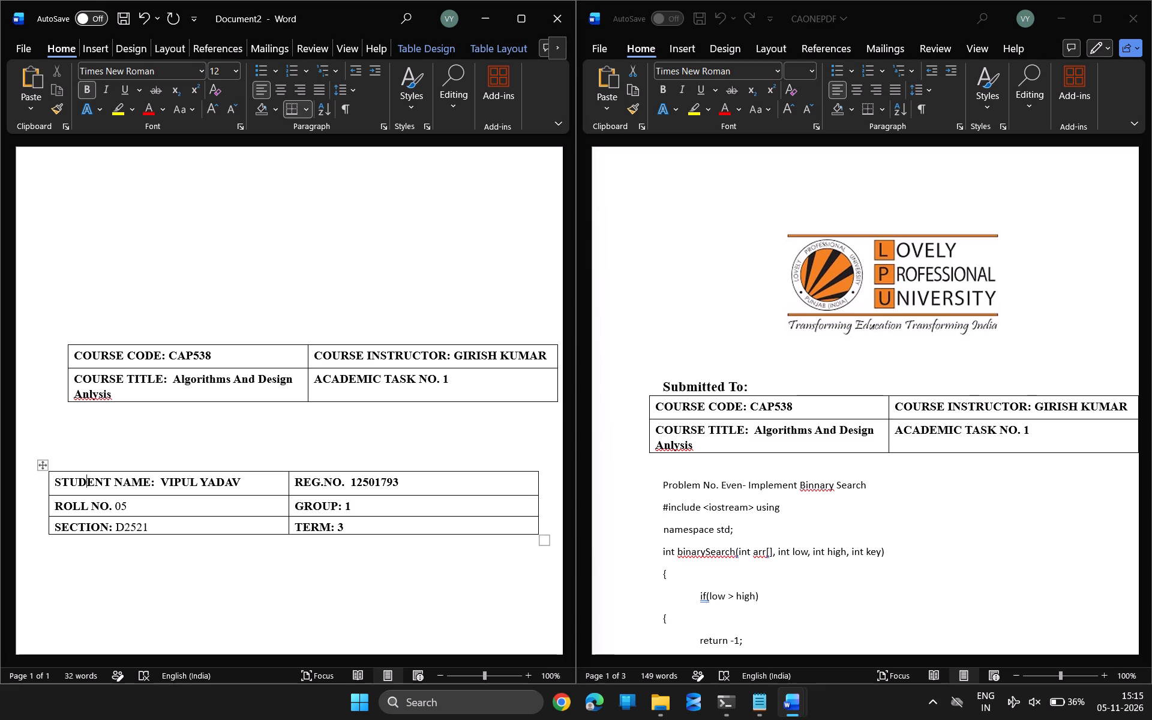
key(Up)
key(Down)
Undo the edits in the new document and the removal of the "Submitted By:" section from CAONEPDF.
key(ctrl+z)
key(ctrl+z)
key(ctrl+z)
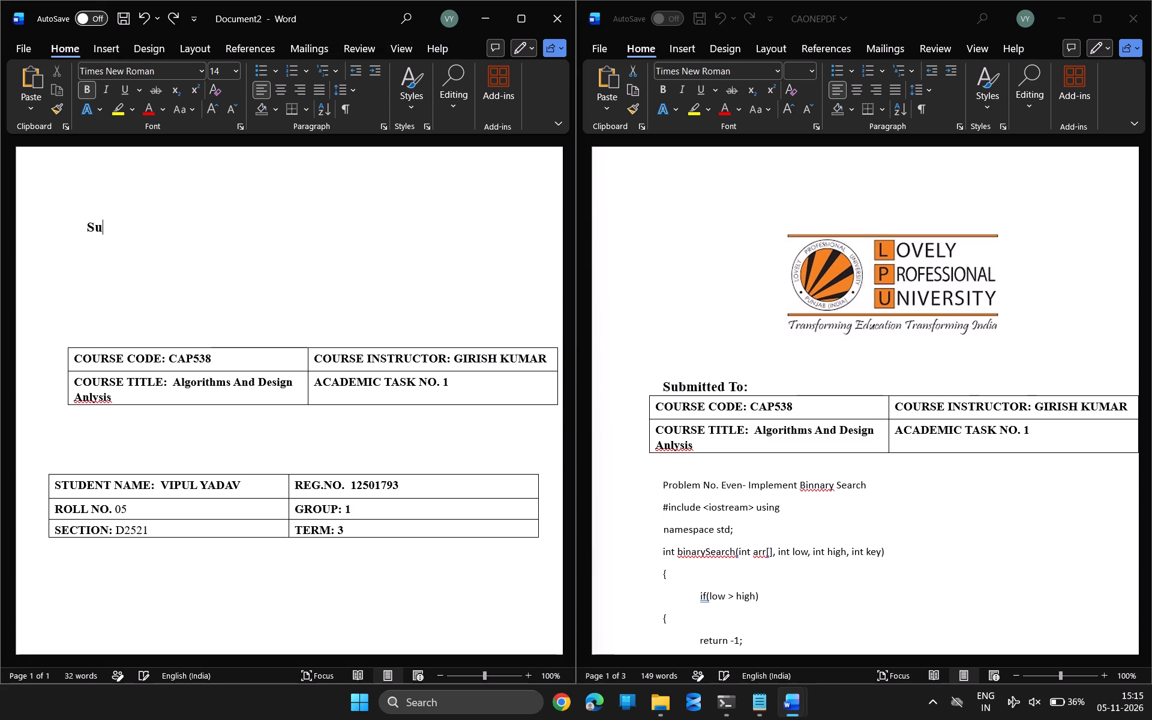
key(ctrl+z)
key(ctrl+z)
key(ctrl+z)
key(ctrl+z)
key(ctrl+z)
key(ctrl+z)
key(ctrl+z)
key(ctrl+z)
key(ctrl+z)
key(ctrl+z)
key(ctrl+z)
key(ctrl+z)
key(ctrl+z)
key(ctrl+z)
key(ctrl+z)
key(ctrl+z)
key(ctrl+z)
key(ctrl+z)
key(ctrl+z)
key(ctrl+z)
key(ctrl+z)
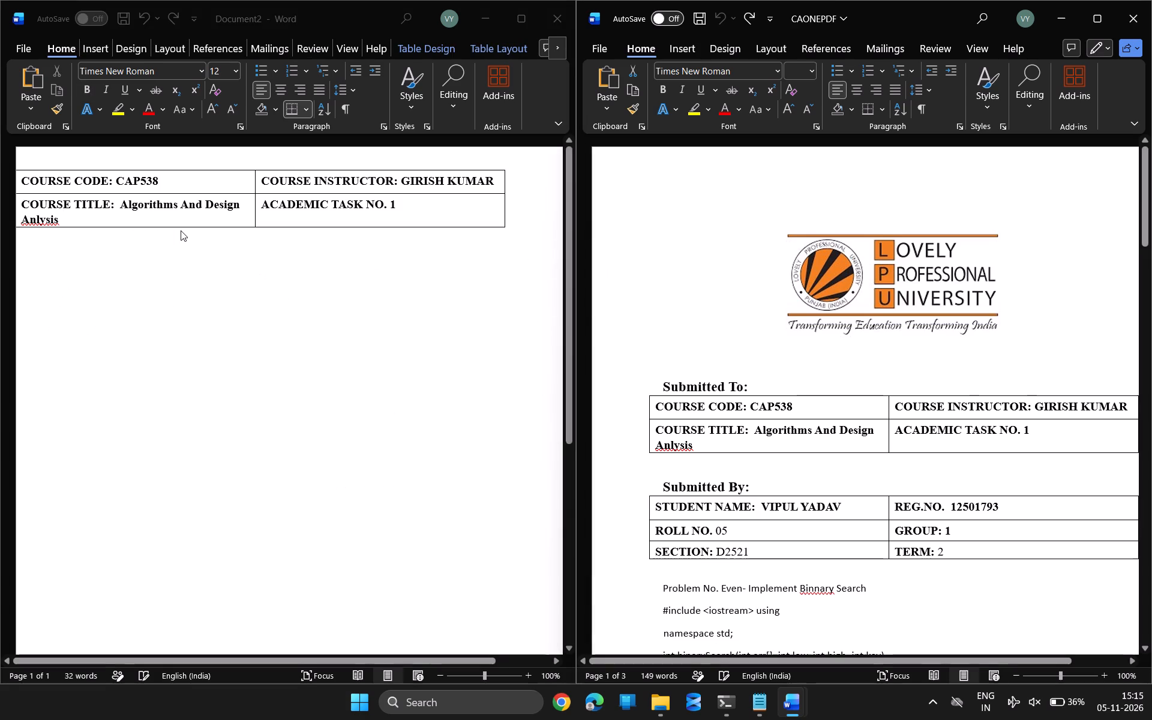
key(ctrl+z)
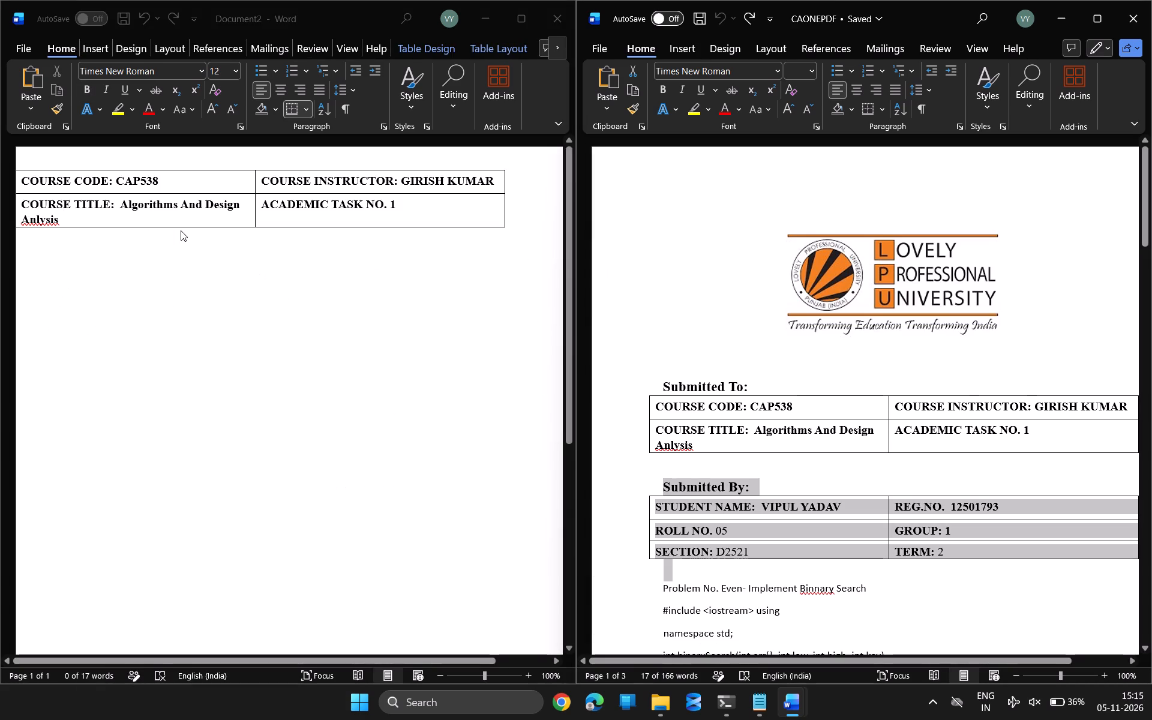
Remove the course details table from the new document, leaving the page empty.
click(181, 230)
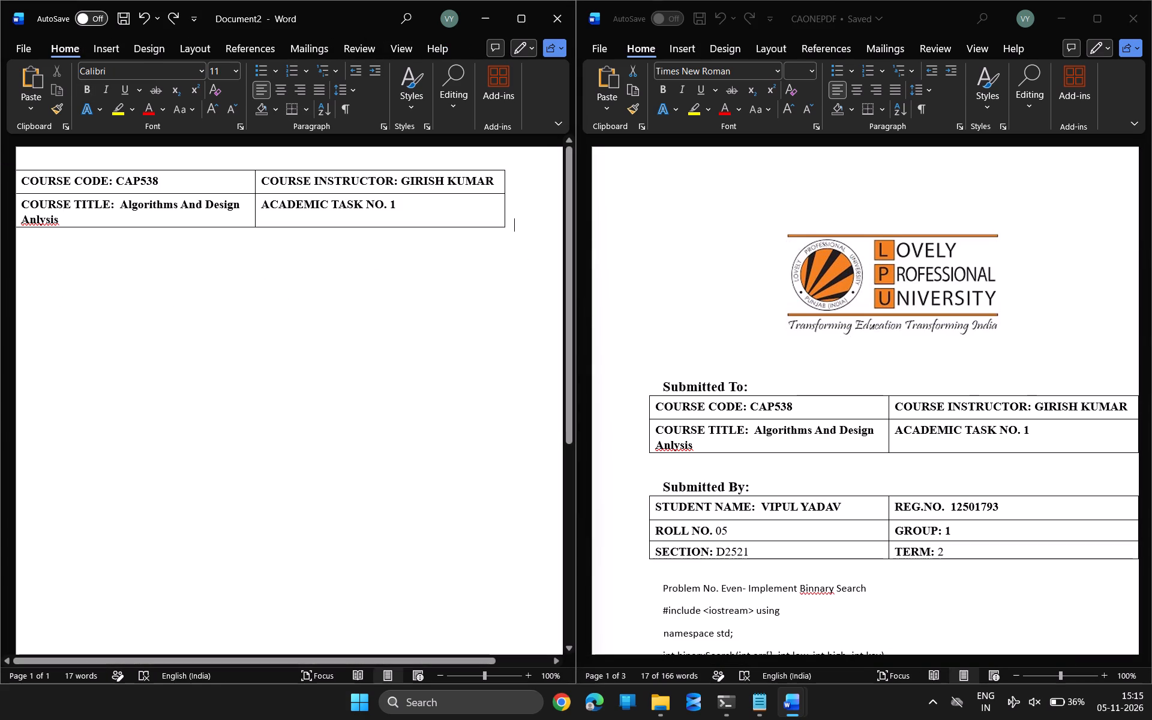
click(19, 173)
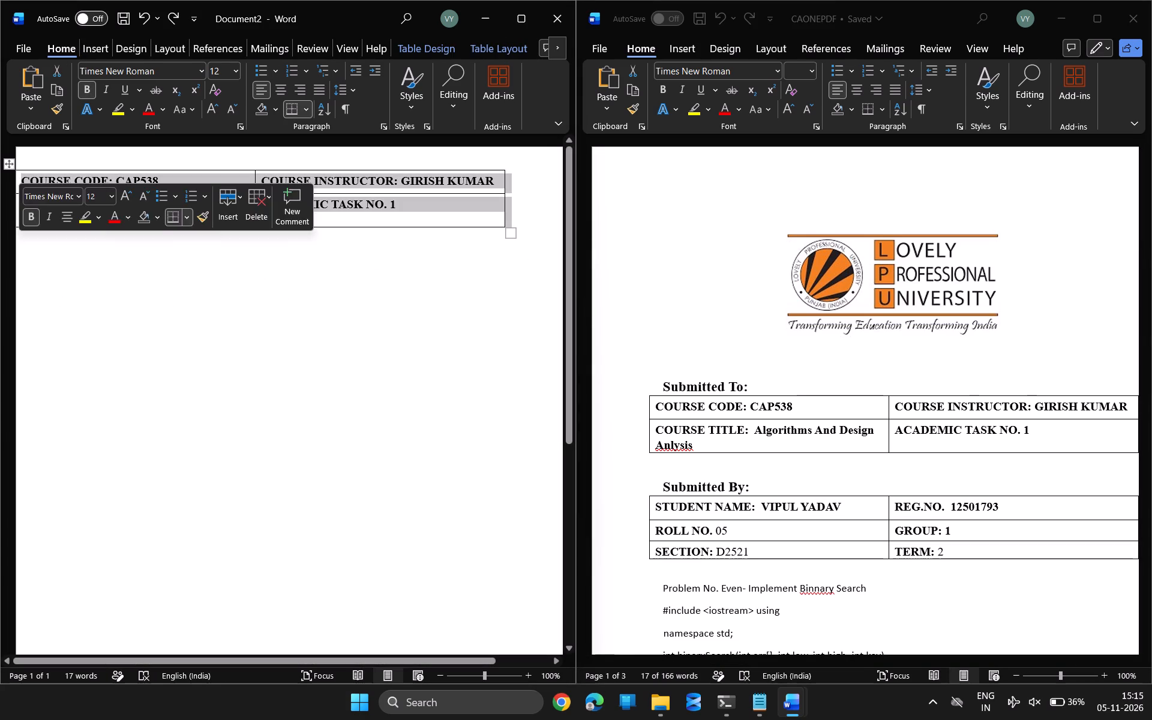
right_click(19, 173)
click(98, 213)
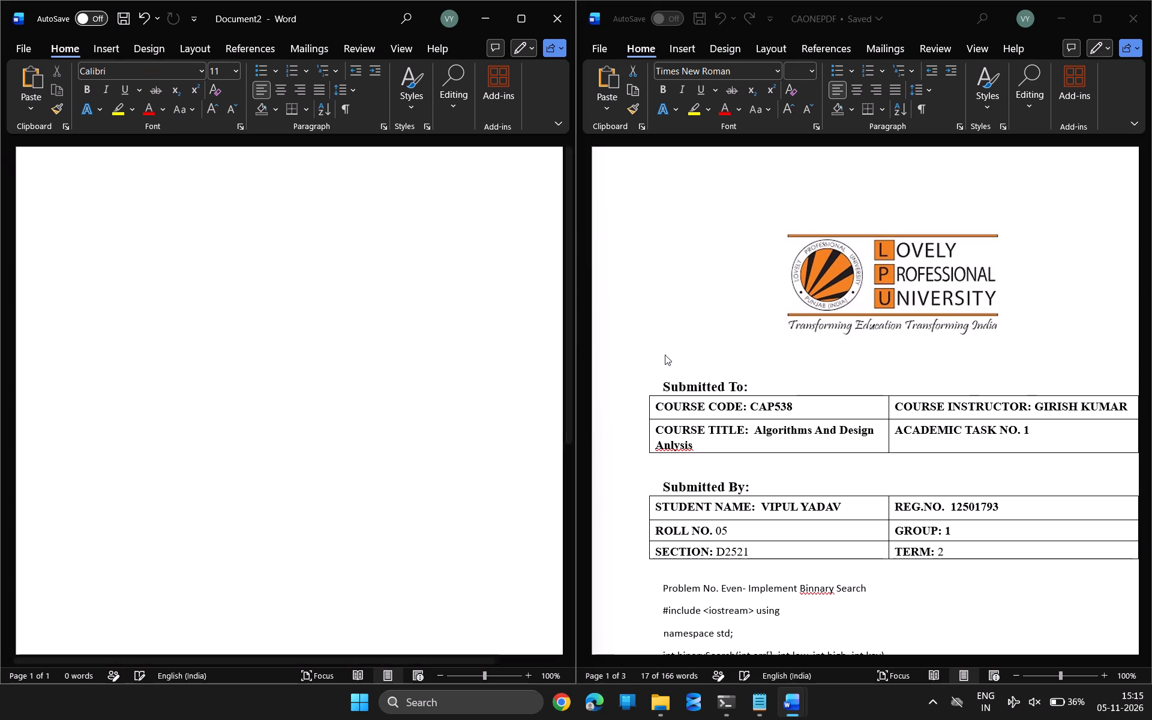
Move the university logo from CAONEPDF to the top of the empty new document.
drag(870, 283, 668, 262)
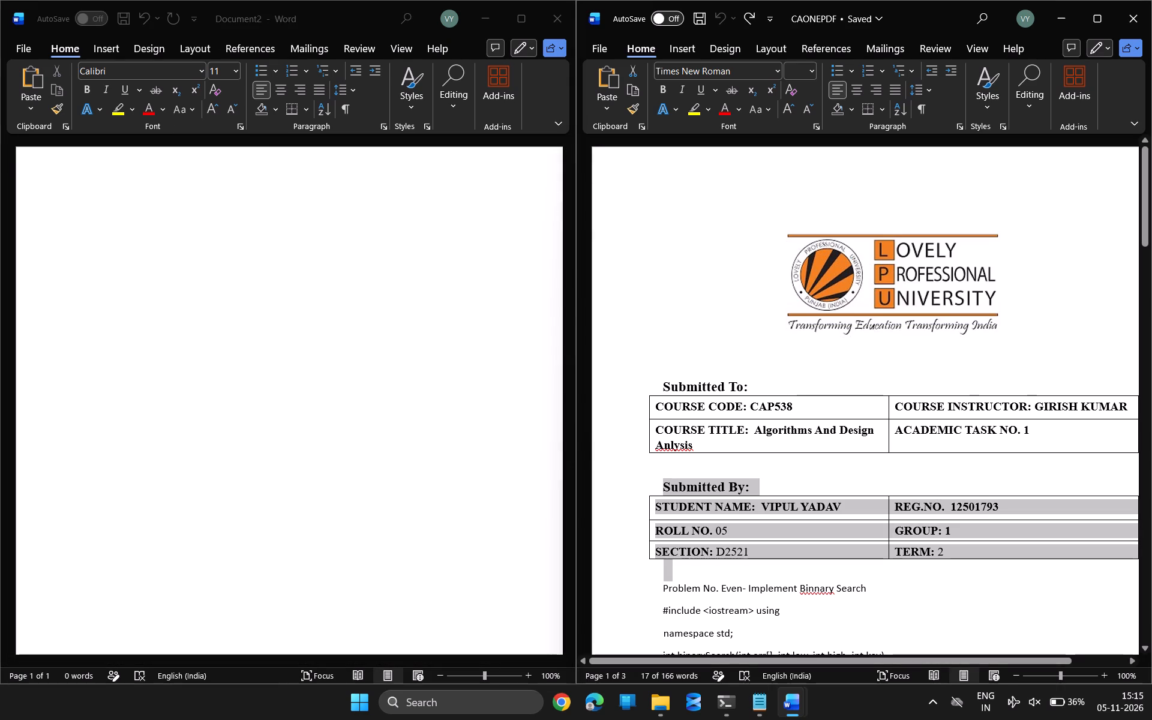
drag(668, 262, 241, 216)
click(830, 287)
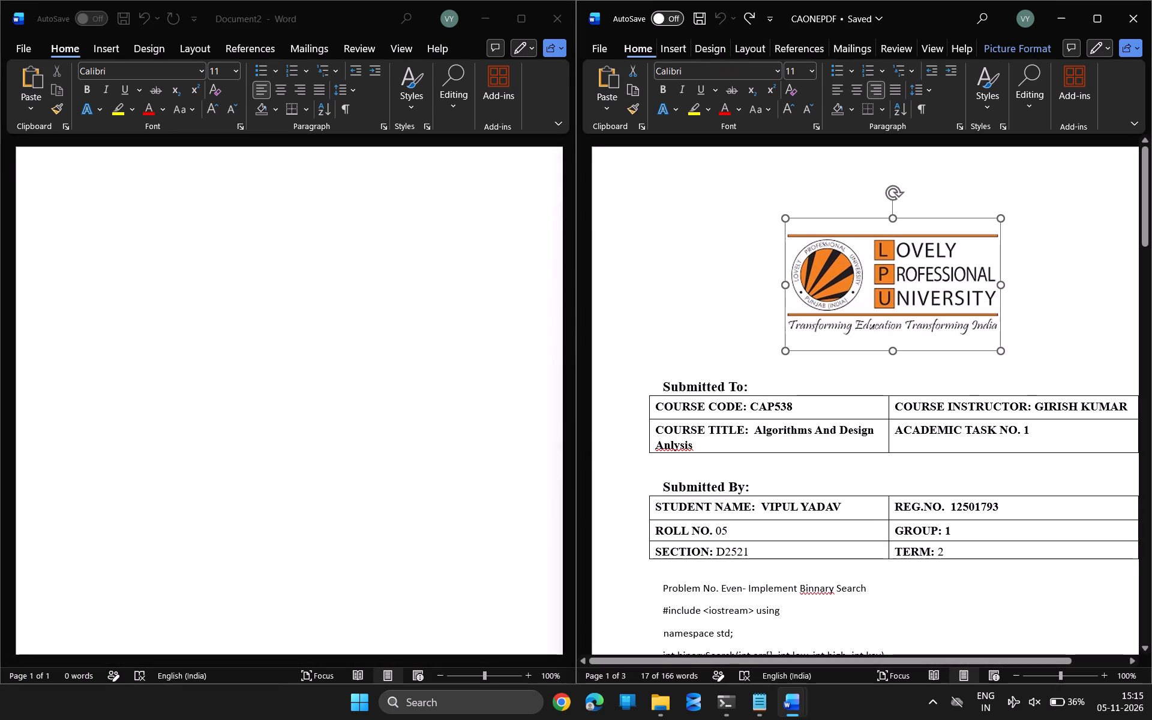
drag(897, 278, 188, 186)
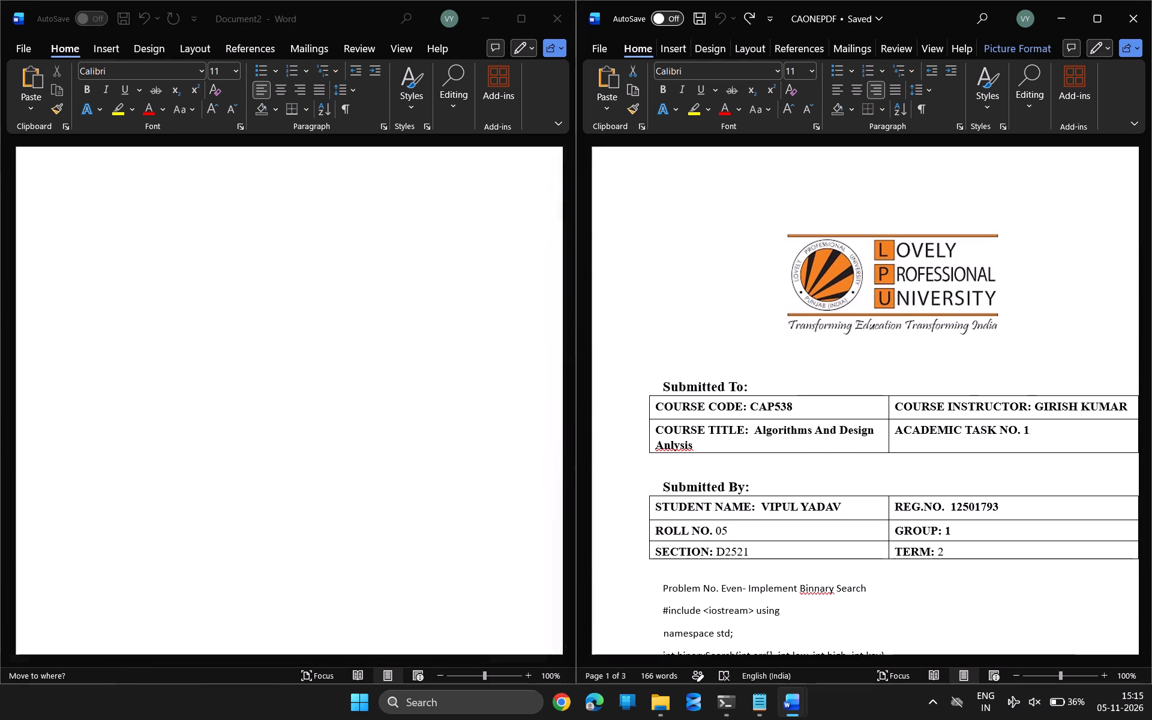
Stretch the logo in the new document to nearly the full text width and make it slightly taller.
drag(301, 287, 355, 286)
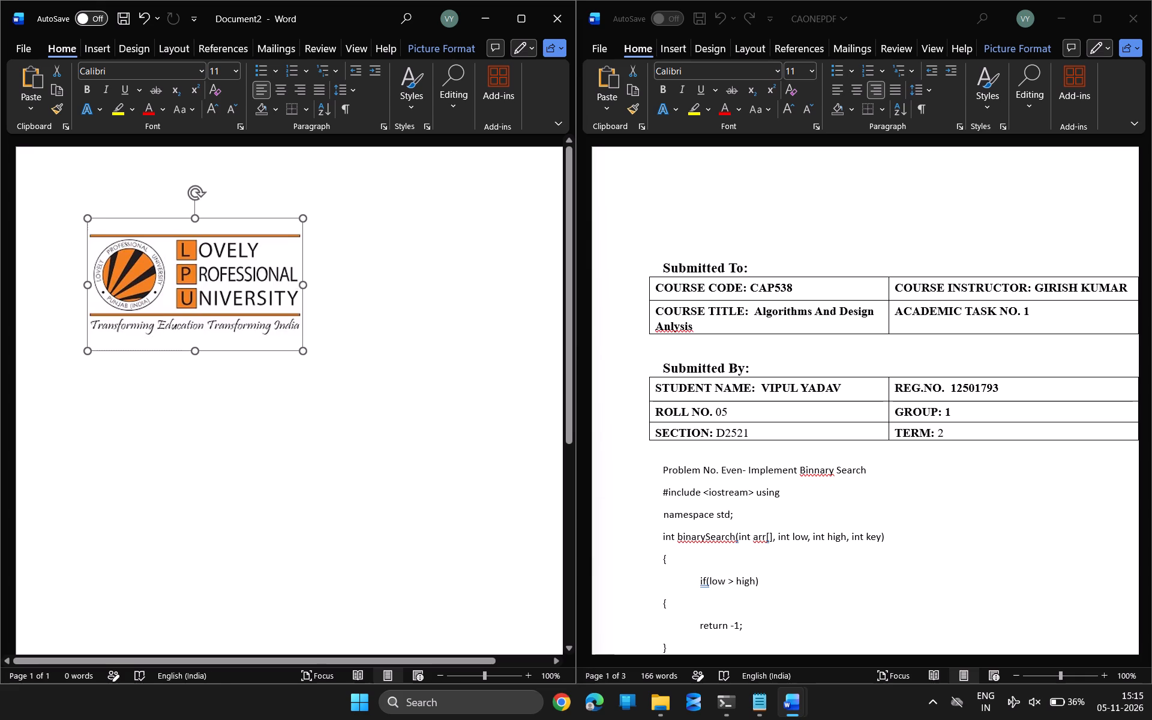
drag(355, 286, 469, 322)
click(283, 353)
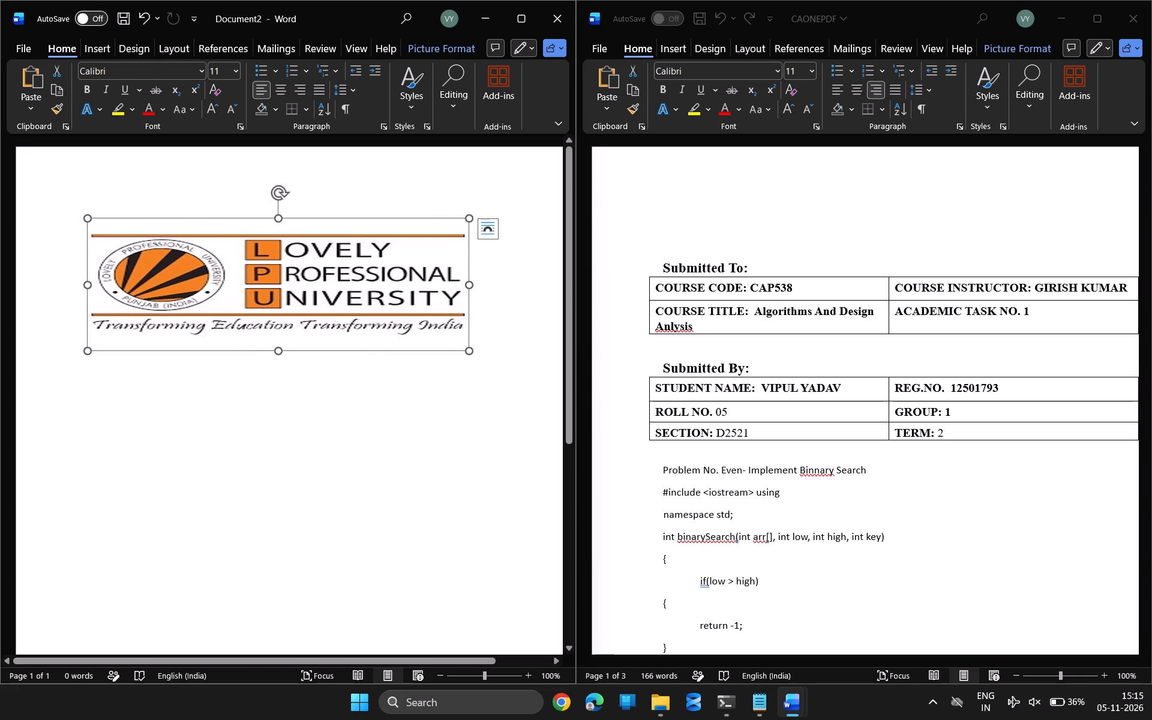
click(283, 355)
click(279, 310)
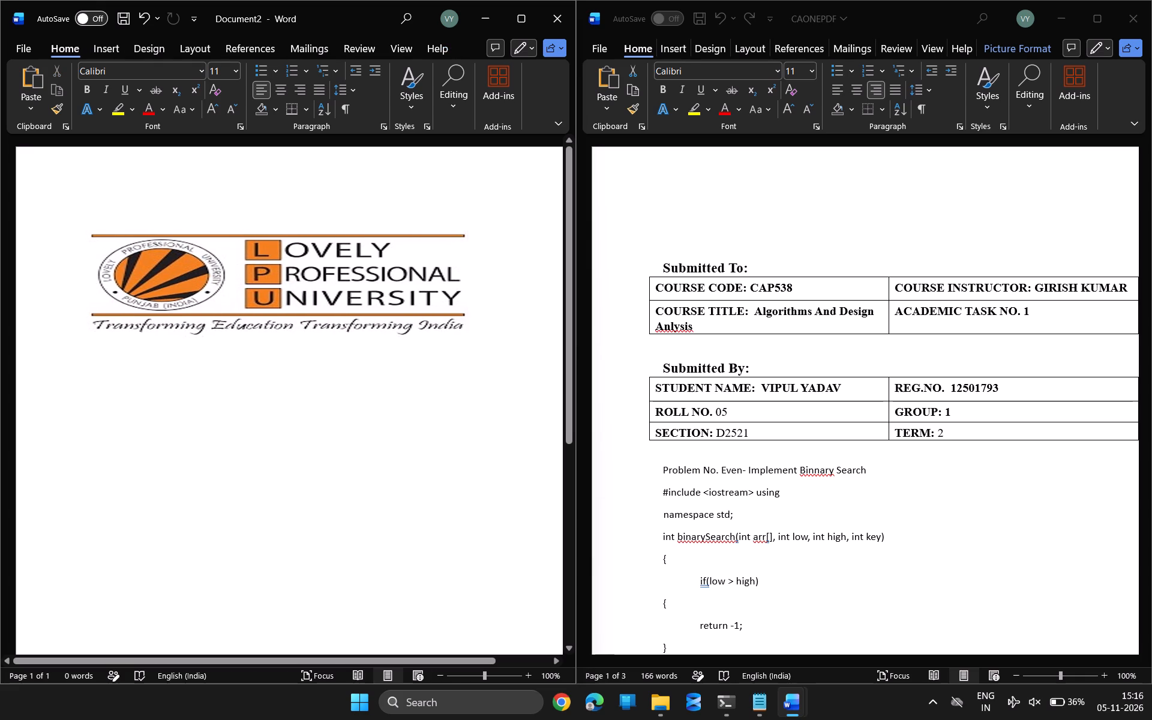
drag(278, 215, 278, 199)
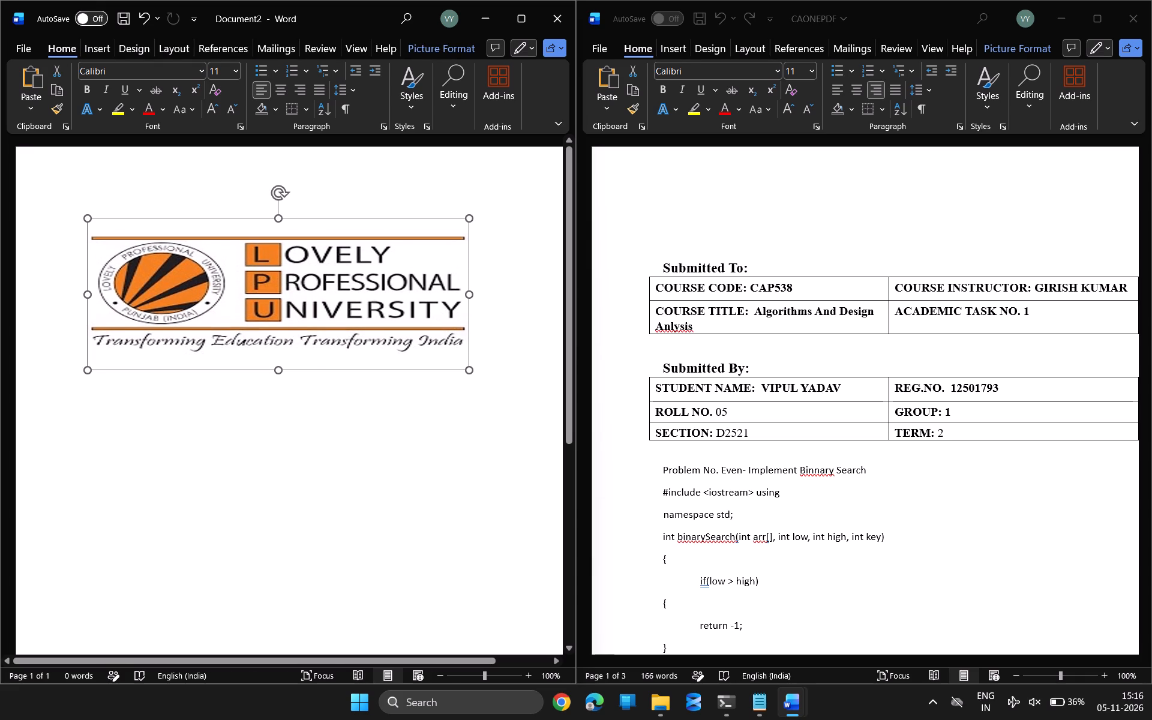
drag(278, 199, 278, 201)
click(317, 455)
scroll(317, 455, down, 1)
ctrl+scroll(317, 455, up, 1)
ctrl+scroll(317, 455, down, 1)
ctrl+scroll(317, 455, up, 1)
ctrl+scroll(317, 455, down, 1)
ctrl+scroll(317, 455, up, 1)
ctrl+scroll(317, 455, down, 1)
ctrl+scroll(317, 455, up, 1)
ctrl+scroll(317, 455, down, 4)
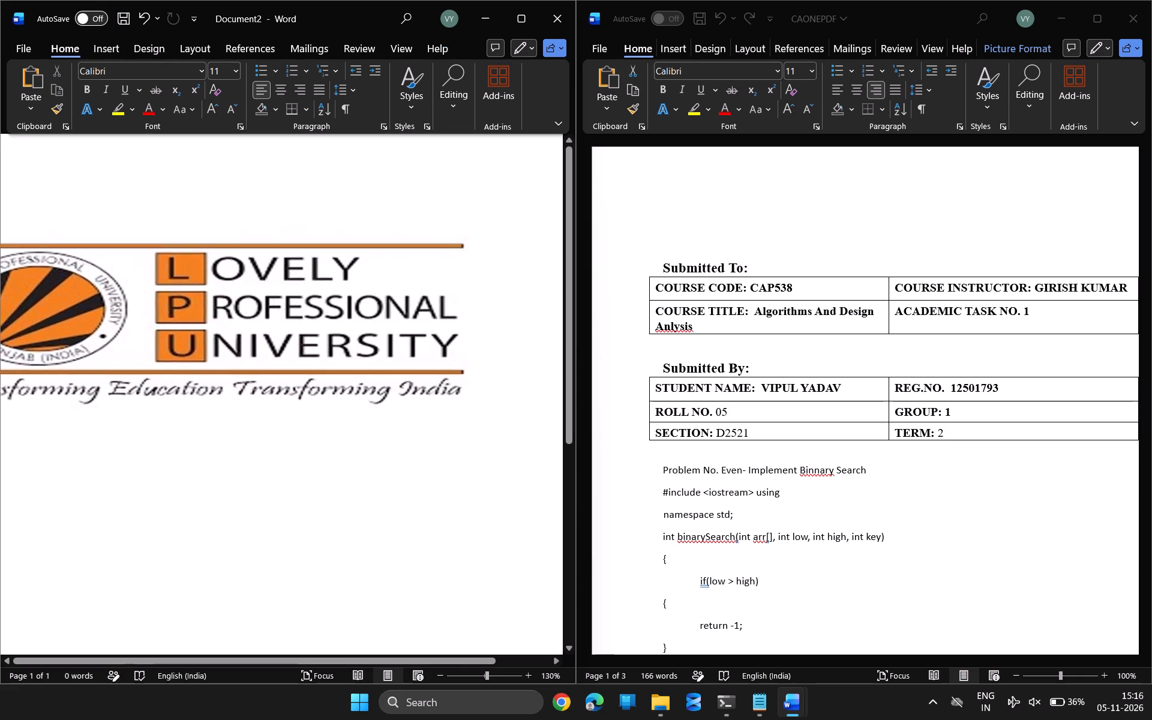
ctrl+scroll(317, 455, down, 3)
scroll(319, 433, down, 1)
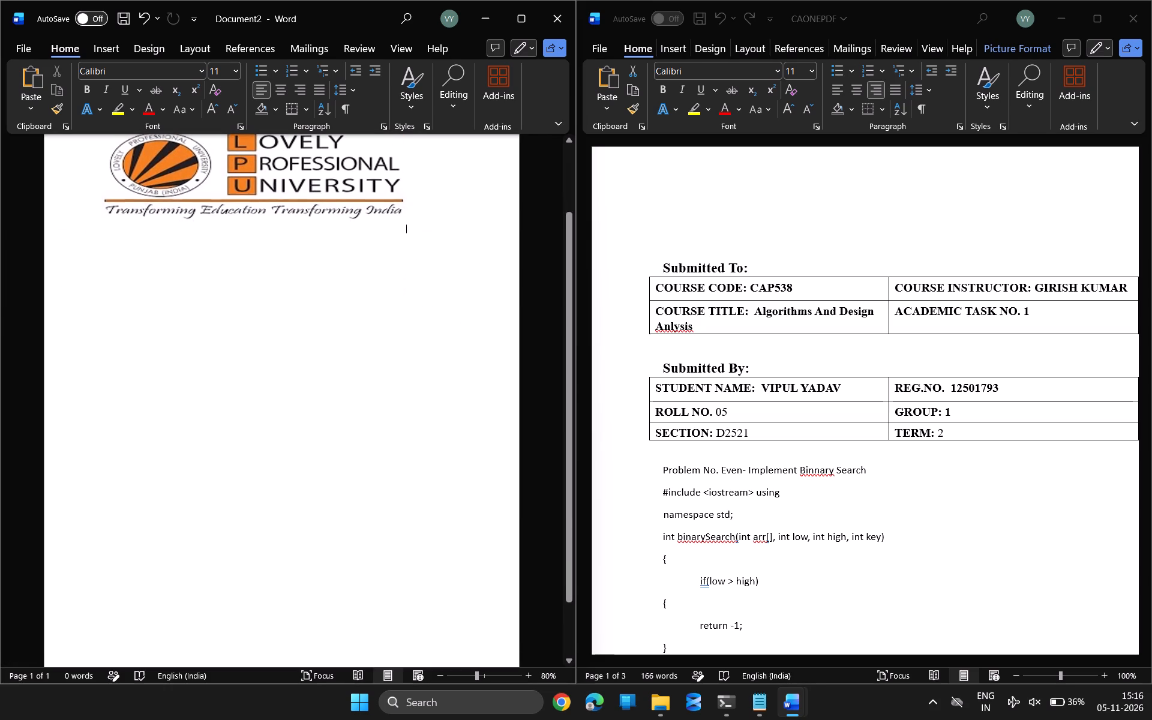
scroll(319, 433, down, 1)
Return to the course details table in CAONEPDF.
click(739, 315)
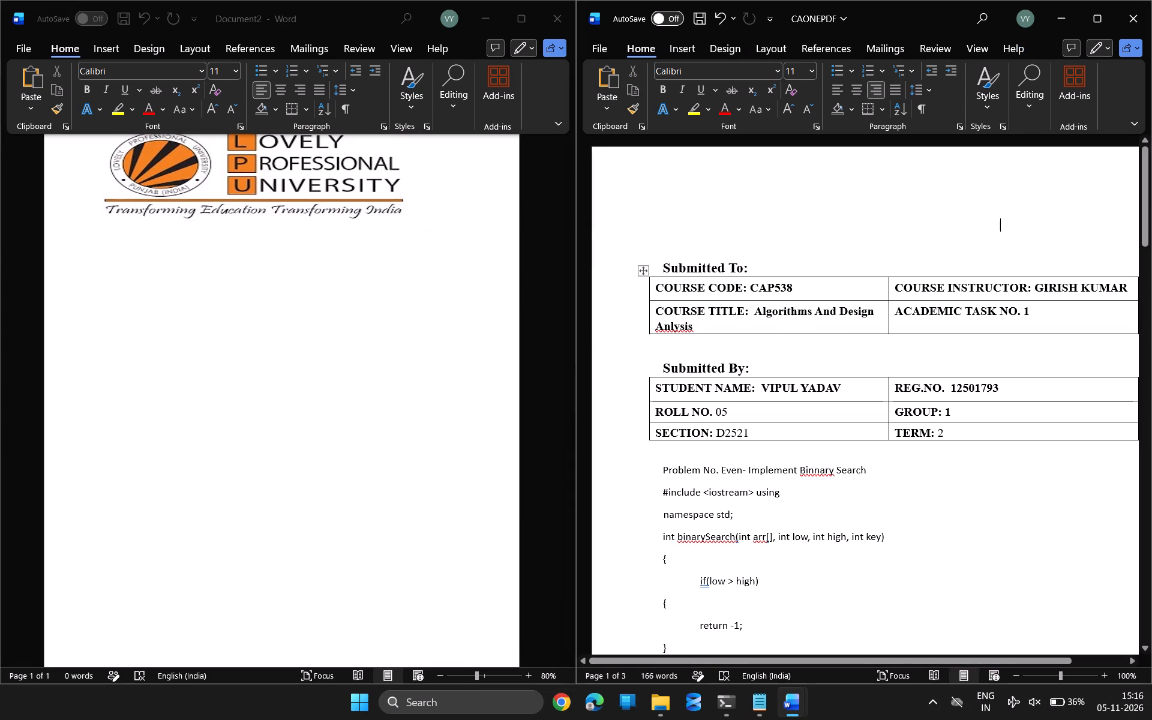
Copy the course details table, from course code through academic task number, from CAONEPDF and paste it into the new document containing the logo.
click(763, 305)
drag(654, 285, 872, 349)
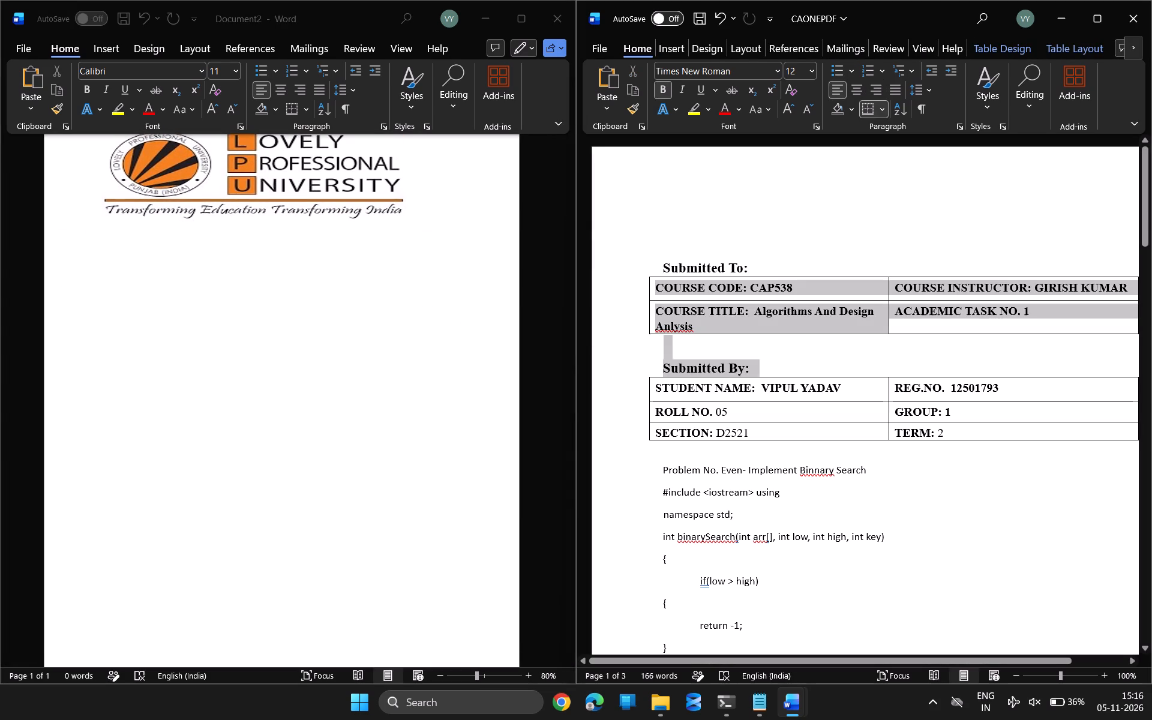
drag(872, 349, 1036, 311)
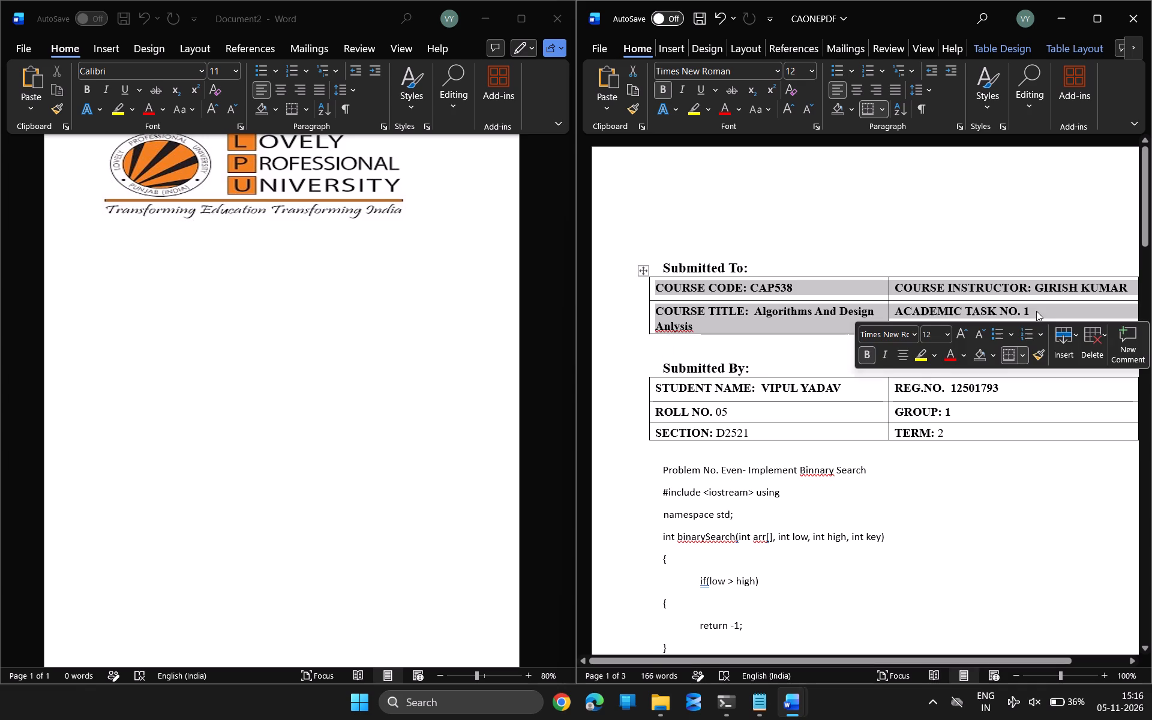
key(ctrl+c)
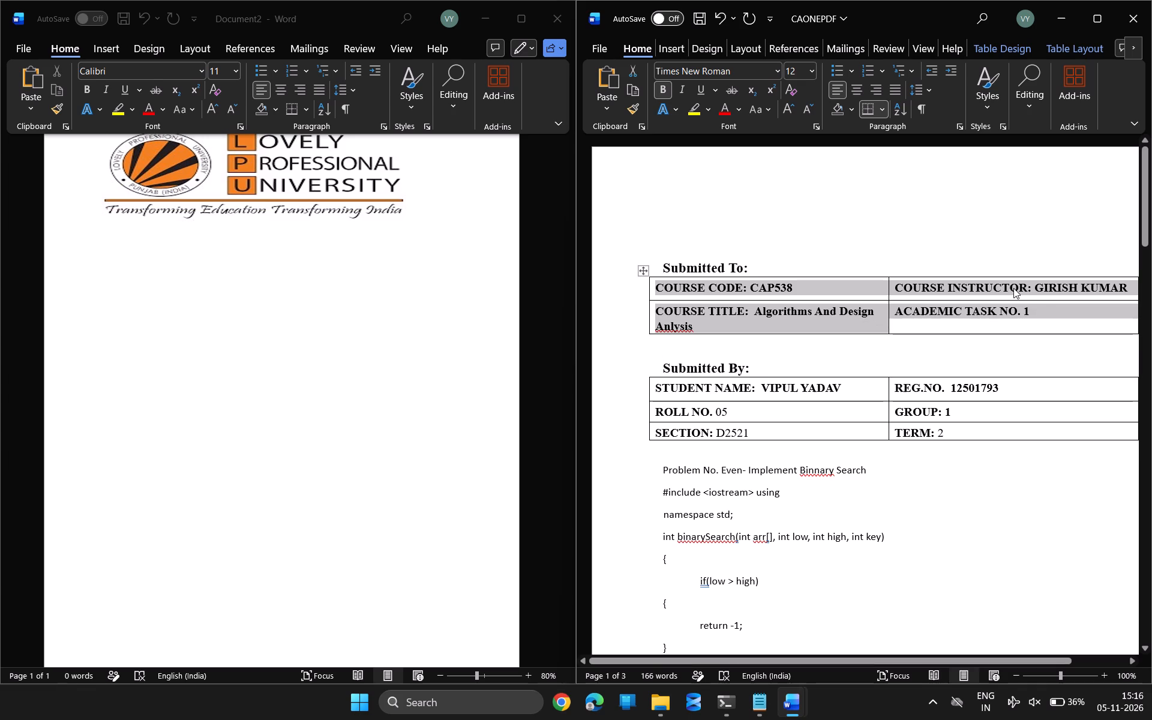
click(158, 368)
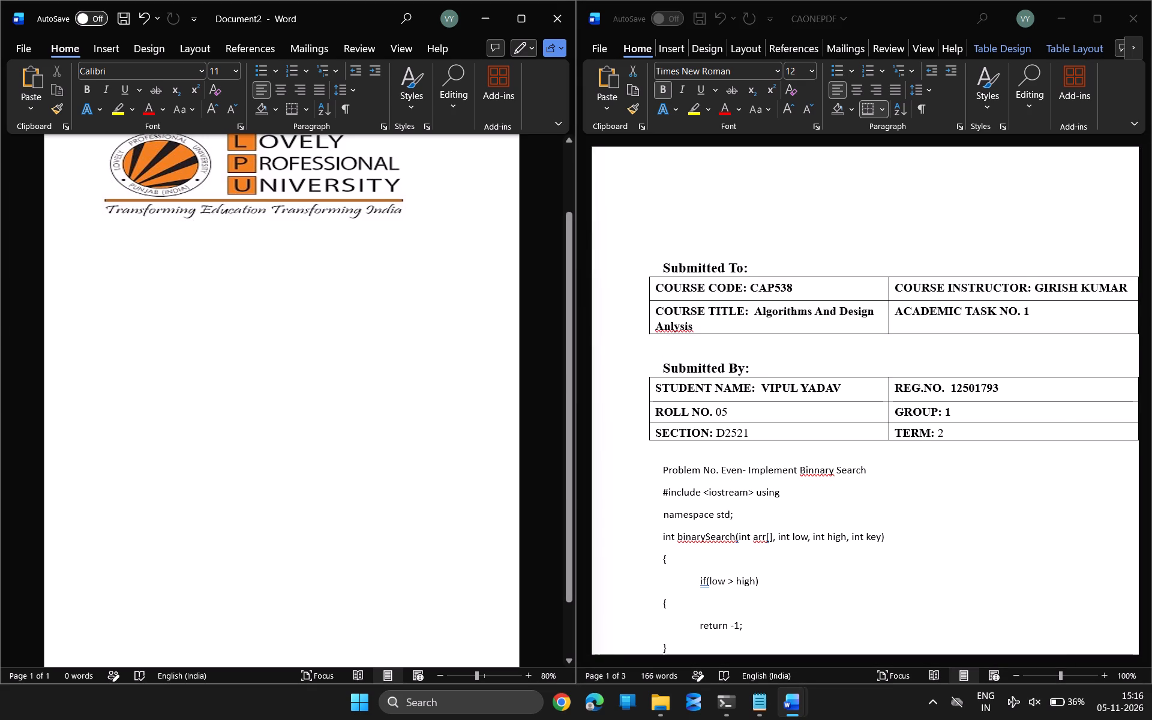
click(139, 325)
key(ctrl+v)
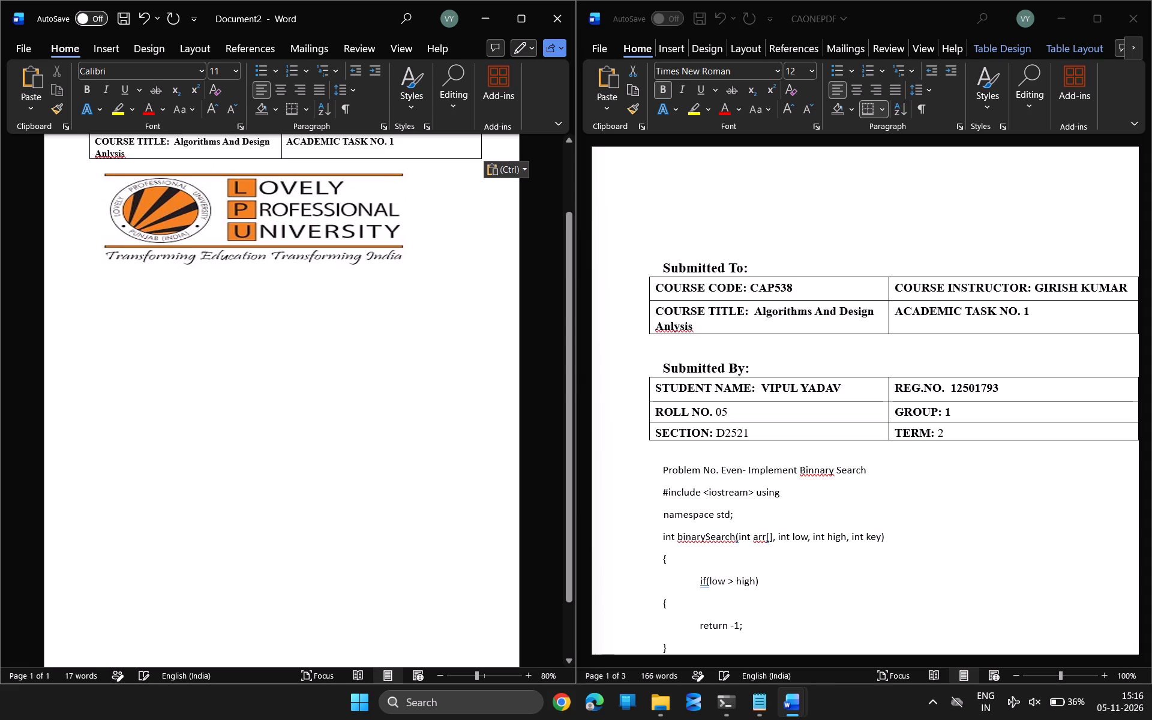
scroll(139, 325, up, 4)
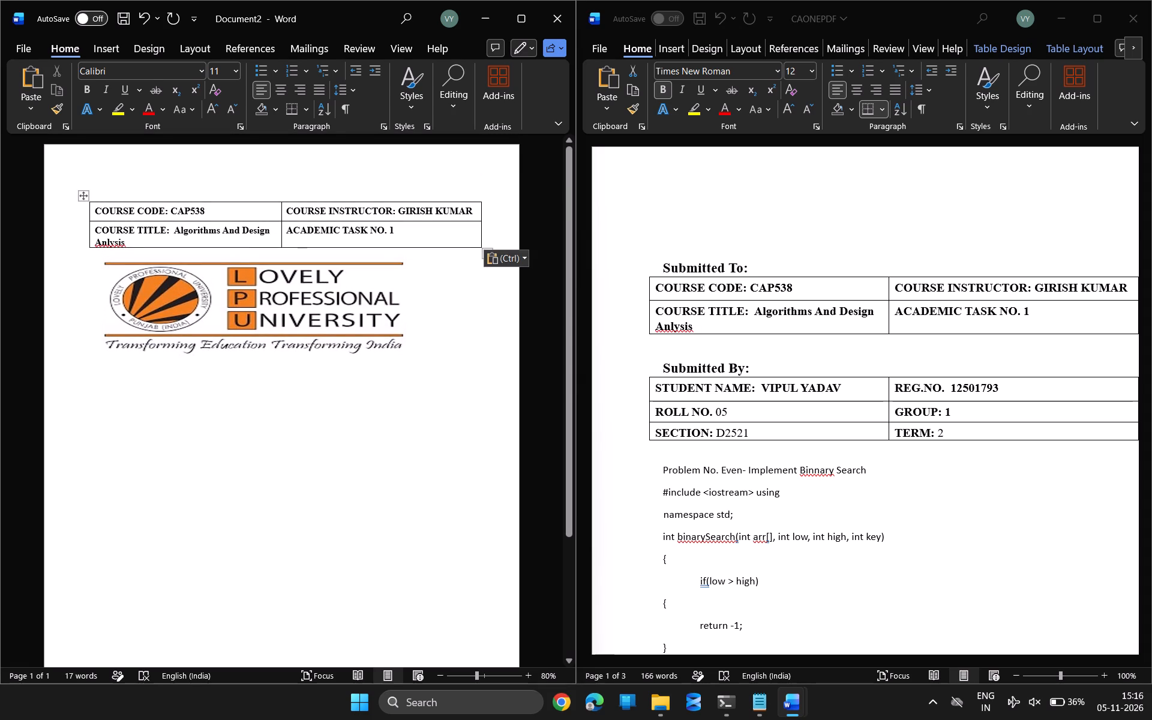
Cut the university logo from the new document and move the course details table lower on the page.
right_click(187, 292)
click(242, 281)
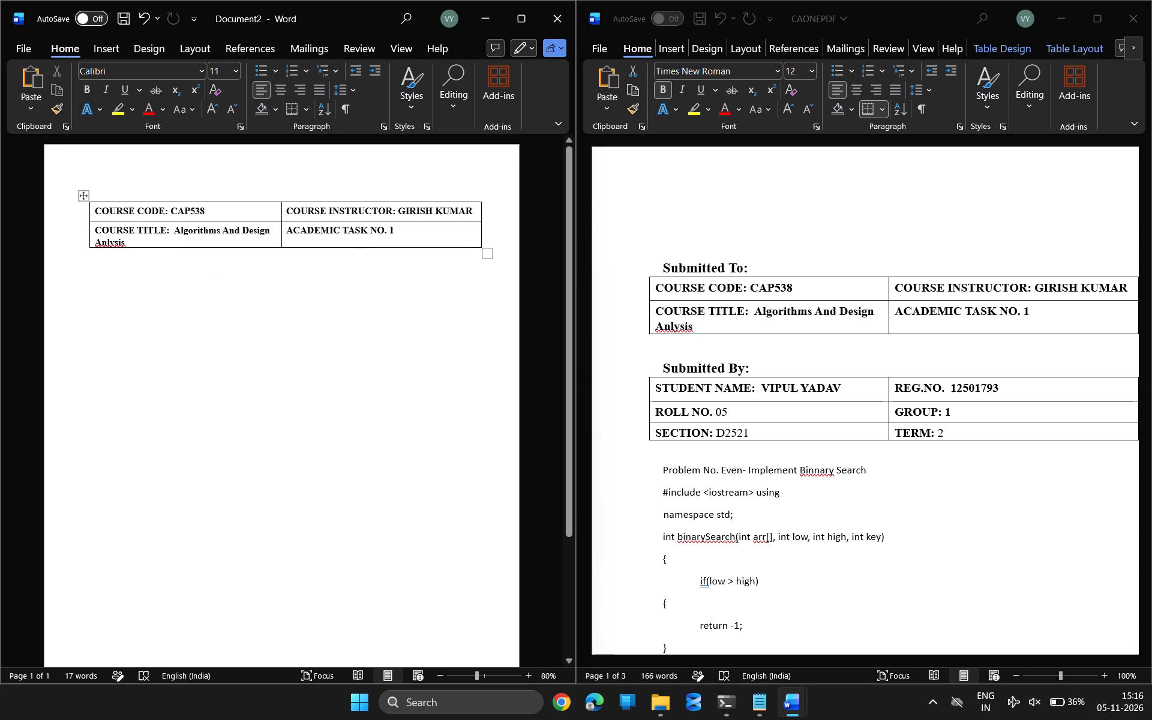
drag(83, 198, 62, 339)
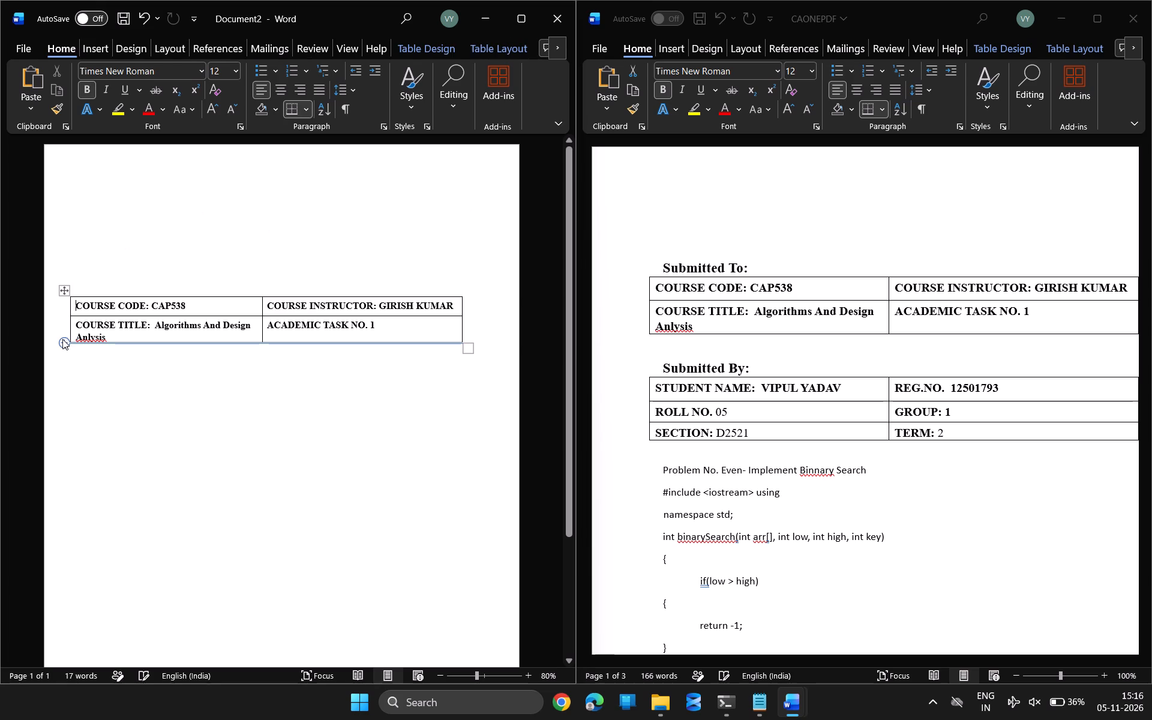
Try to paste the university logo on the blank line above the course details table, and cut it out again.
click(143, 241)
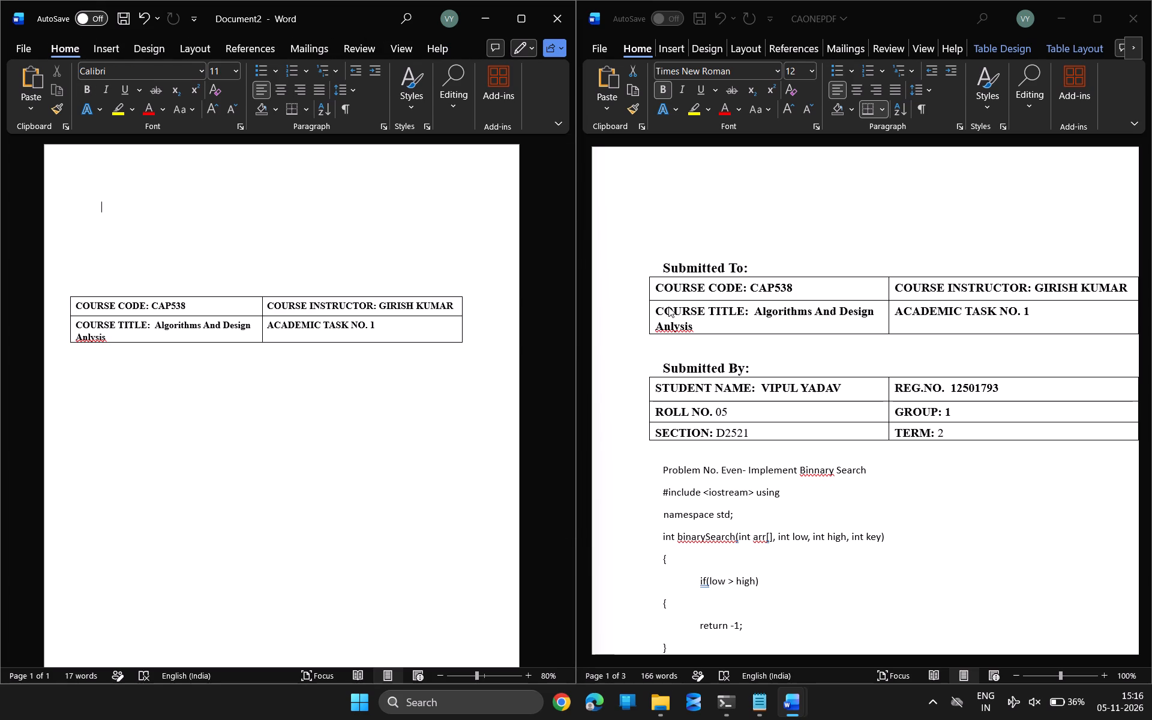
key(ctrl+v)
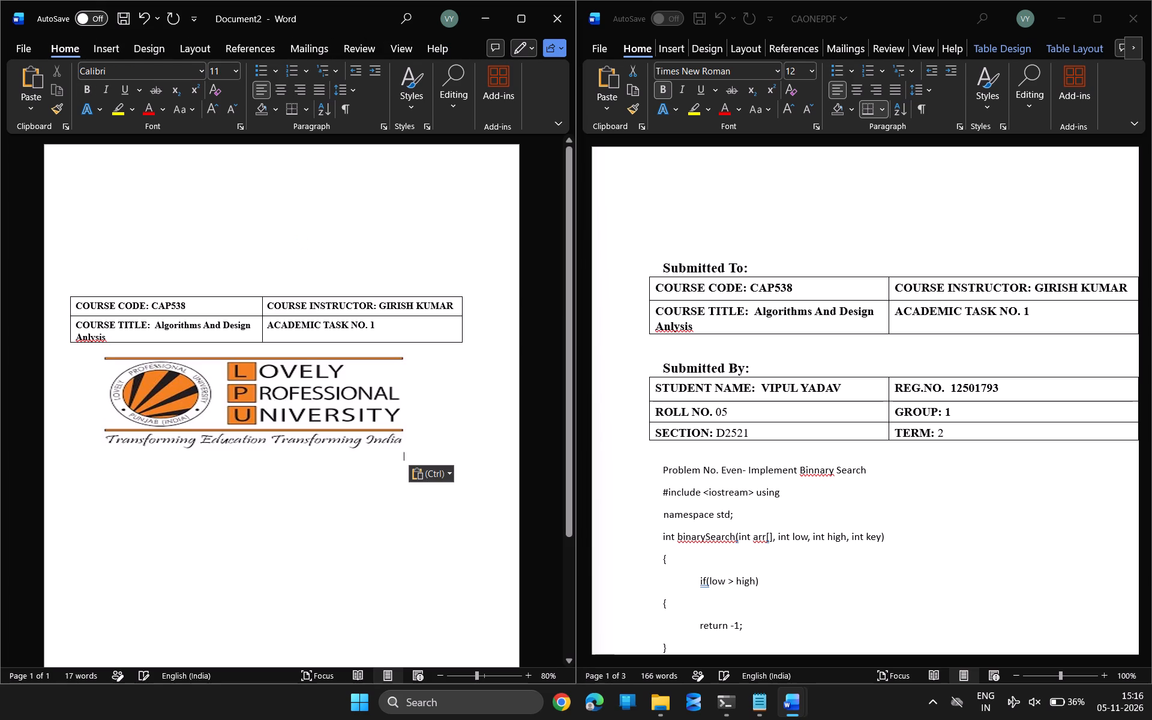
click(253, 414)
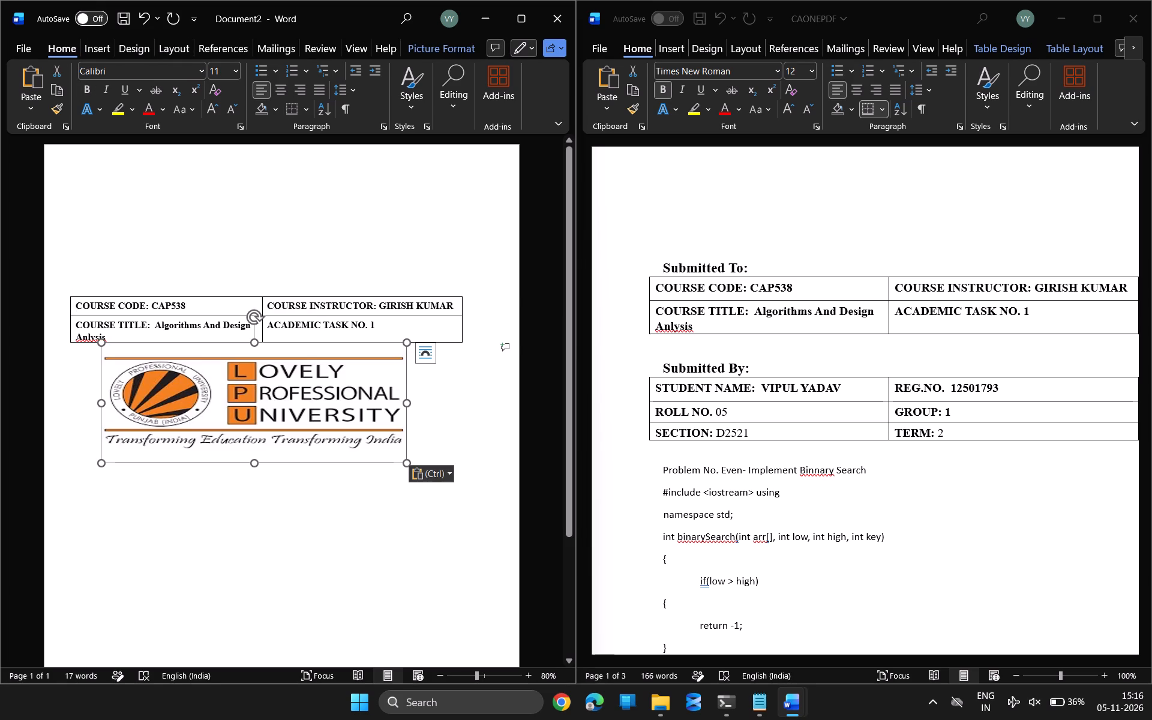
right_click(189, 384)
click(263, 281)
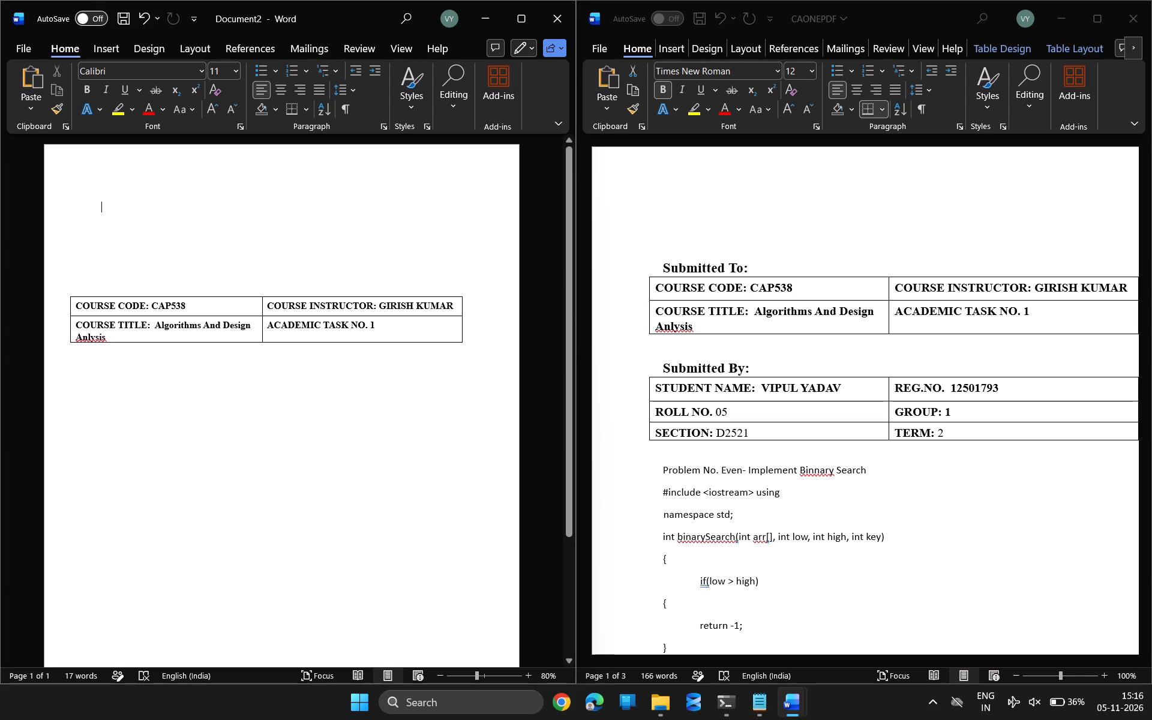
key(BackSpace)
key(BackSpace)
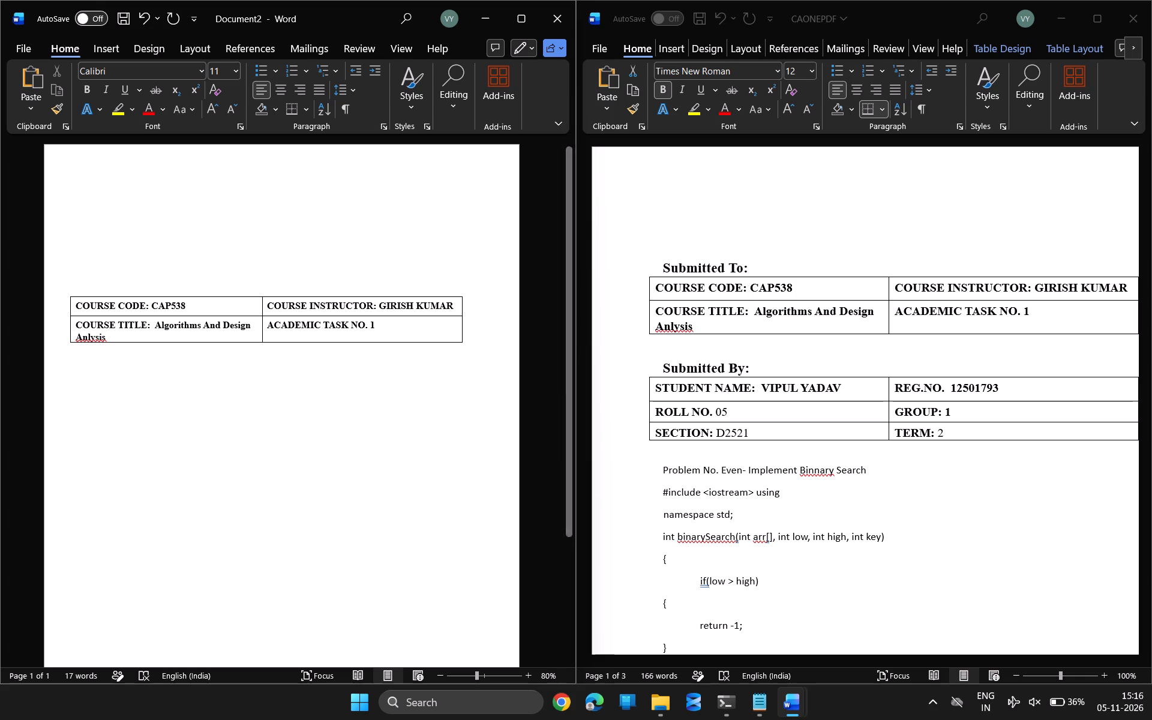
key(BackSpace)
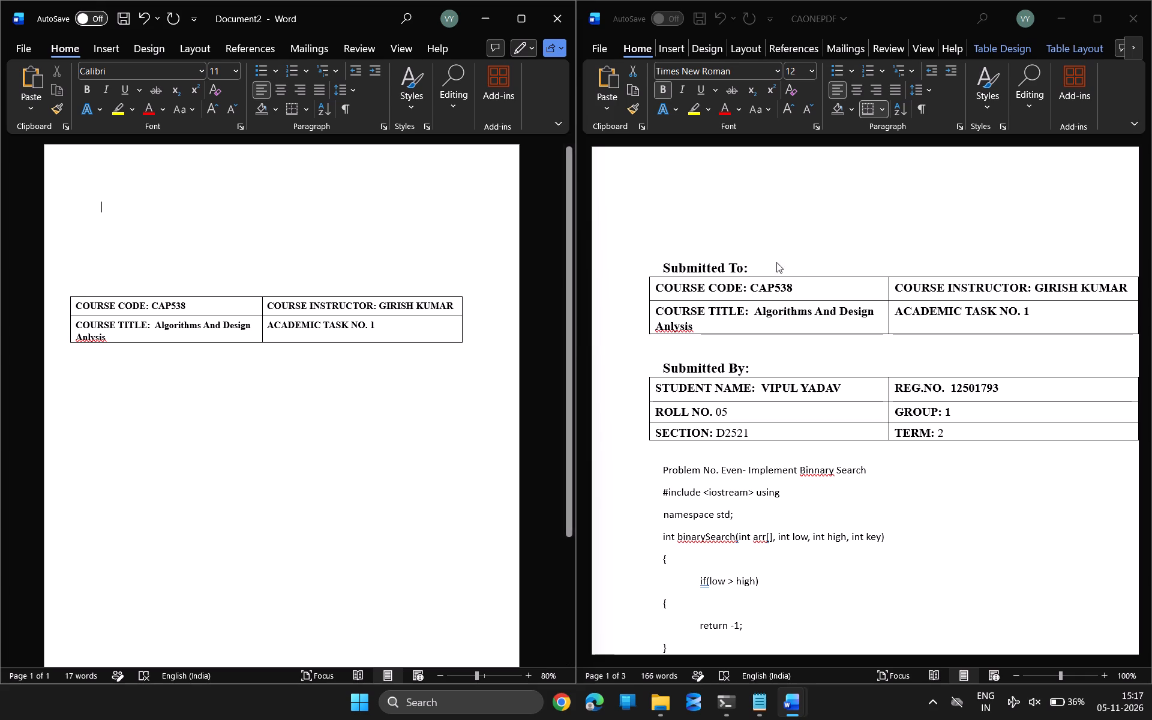
Switch to the CAONEPDF document, maximize it, and undo the logo removal on its cover page.
click(1092, 16)
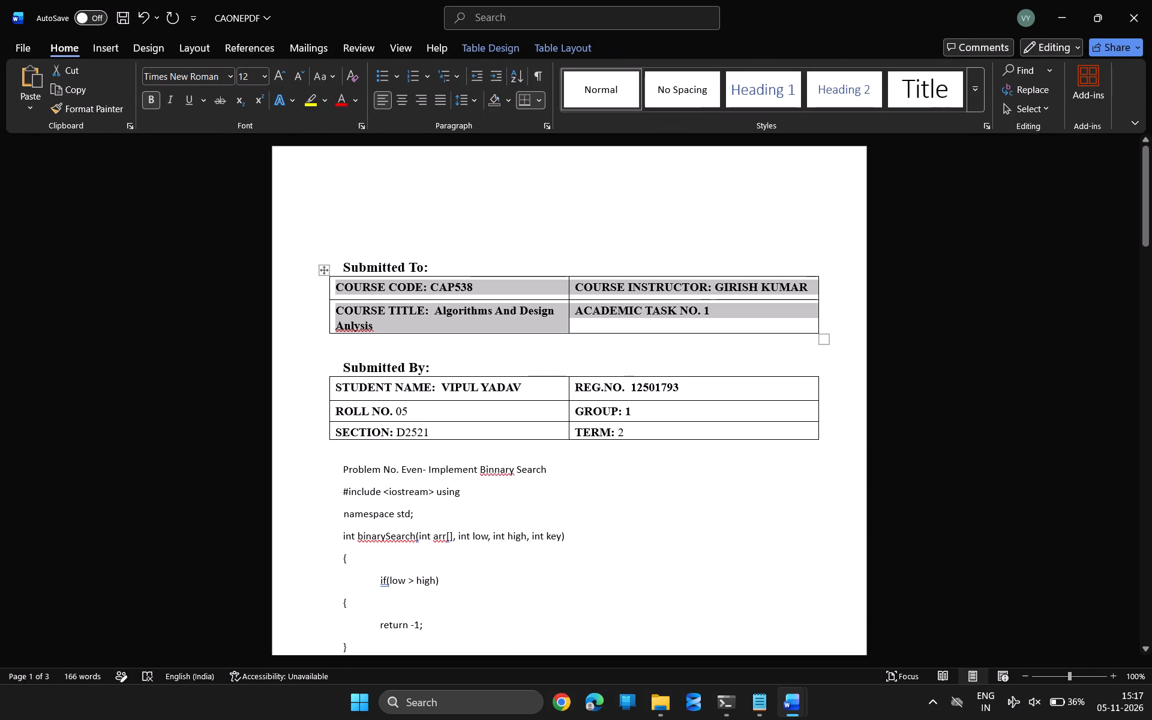
click(592, 356)
scroll(592, 356, up, 2)
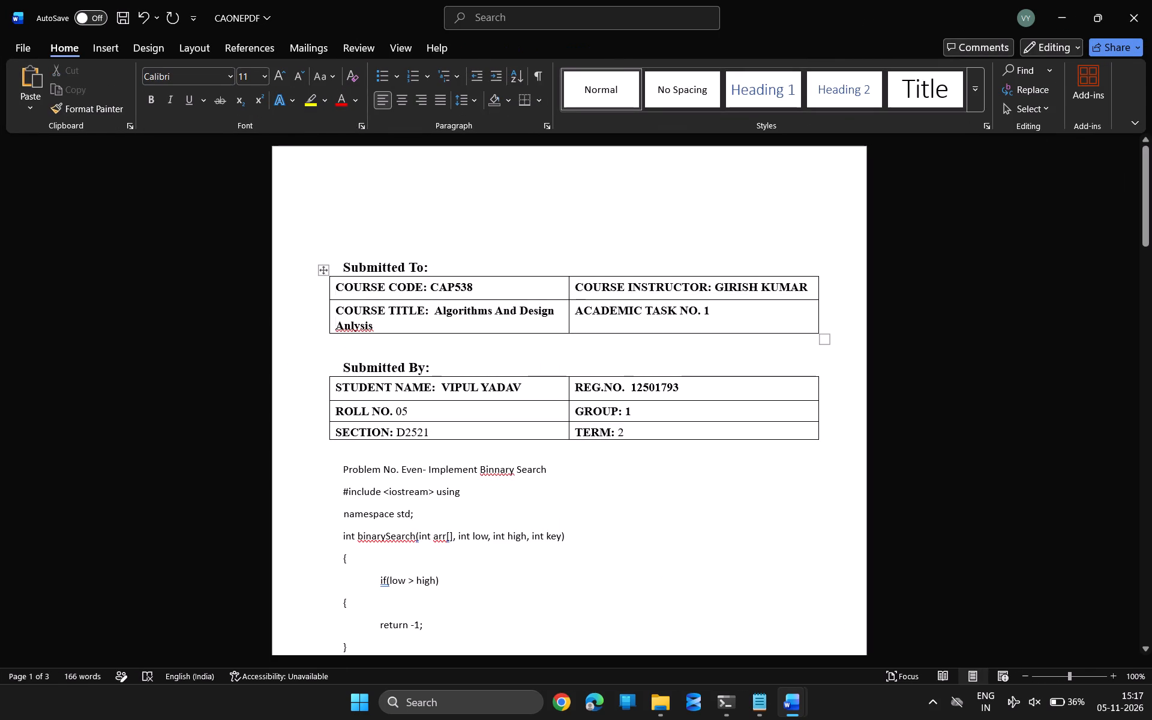
click(549, 212)
key(ctrl+z)
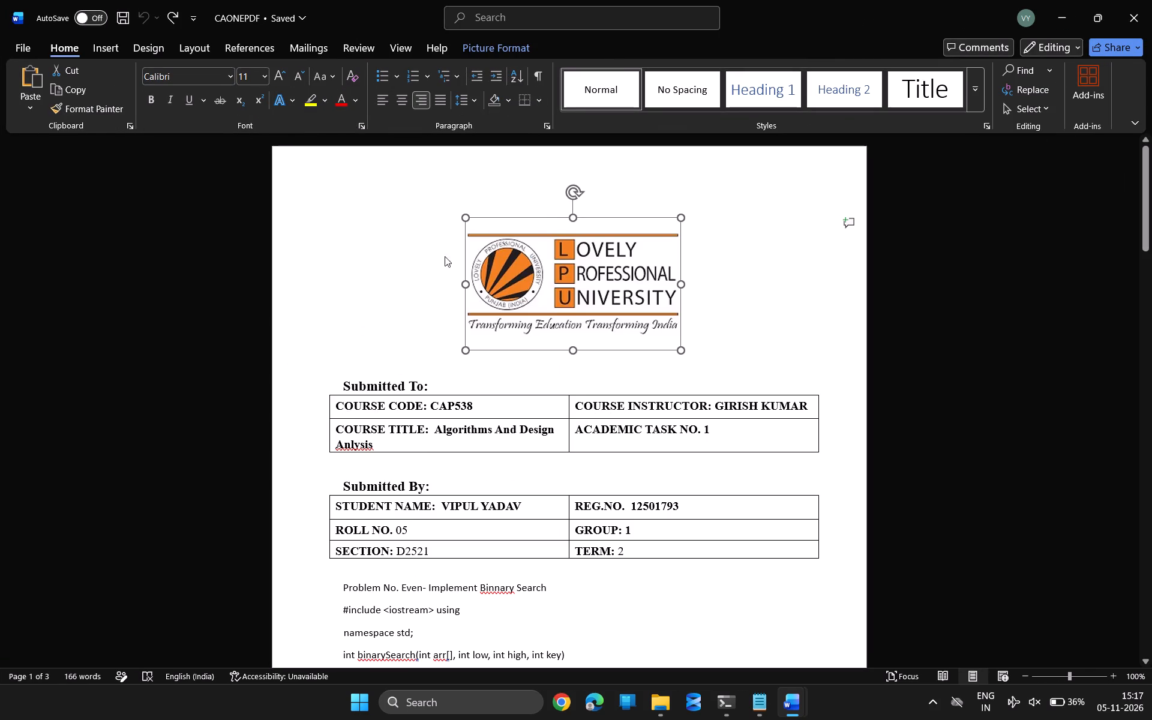
Stretch the university logo in CAONEPDF across most of the text width and make it slightly taller.
drag(466, 286, 403, 290)
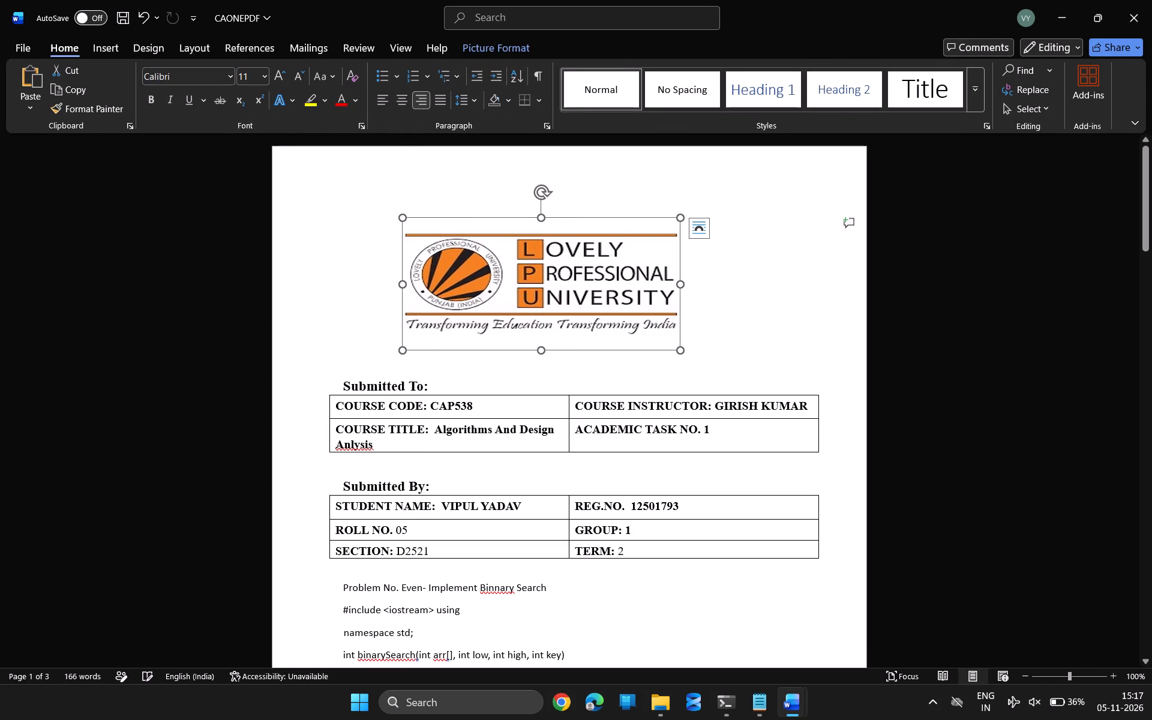
drag(680, 285, 751, 290)
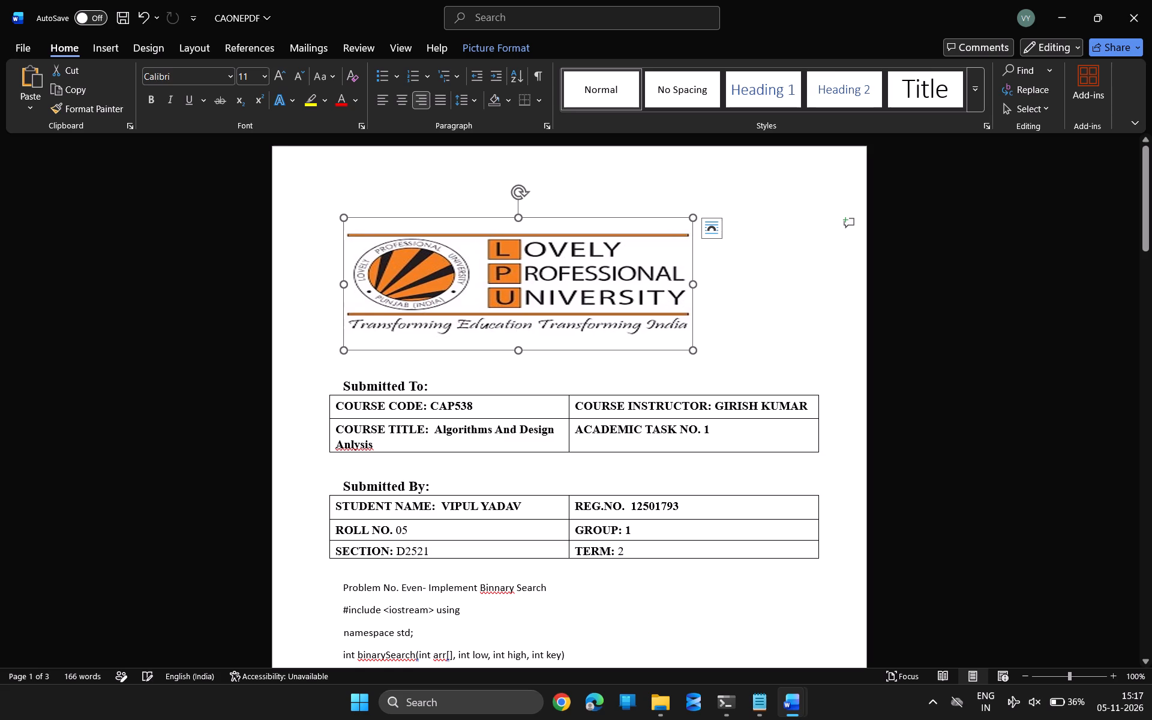
drag(691, 286, 757, 297)
drag(553, 218, 553, 207)
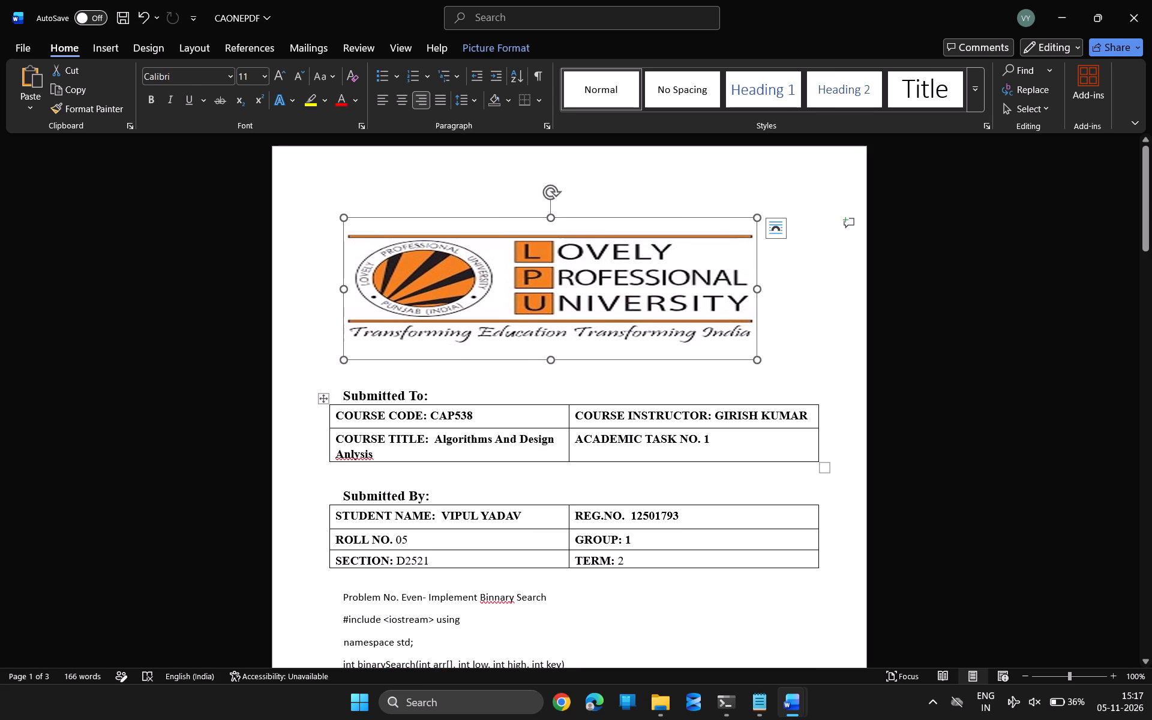
Set the academic task number in the Submitted To table to 2.
click(725, 443)
key(BackSpace)
key(BackSpace)
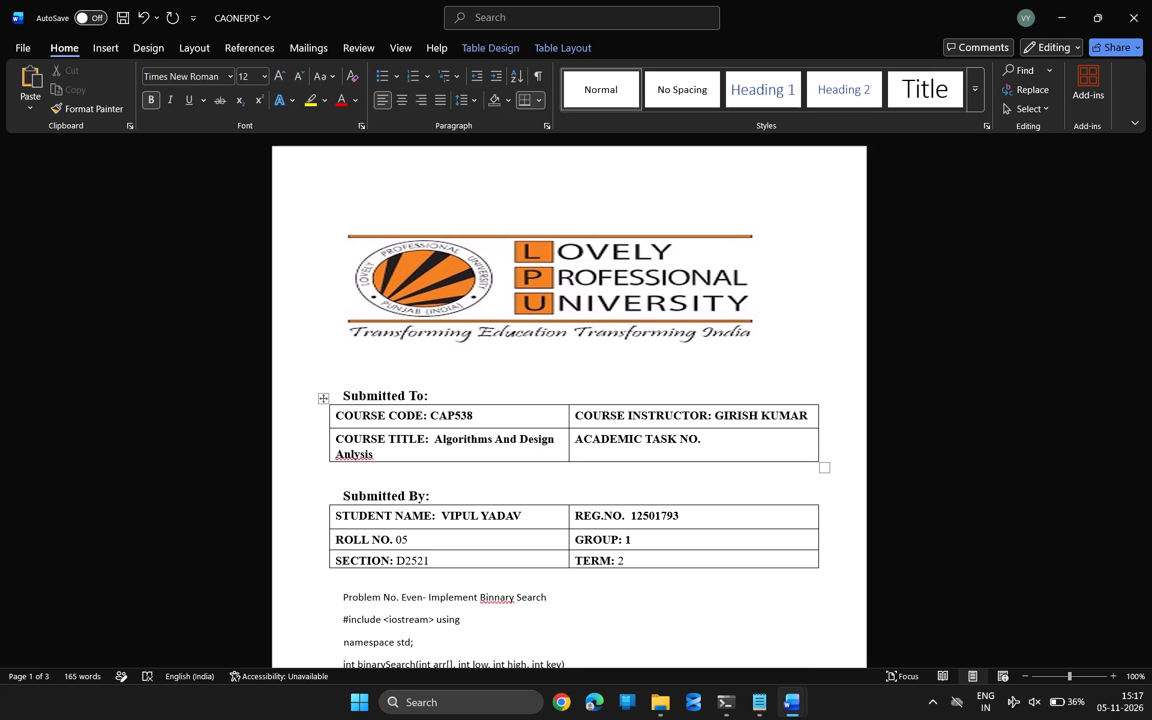
key(2)
Add "SIR" in bold capitals after the course instructor's name in the Submitted To table.
click(811, 416)
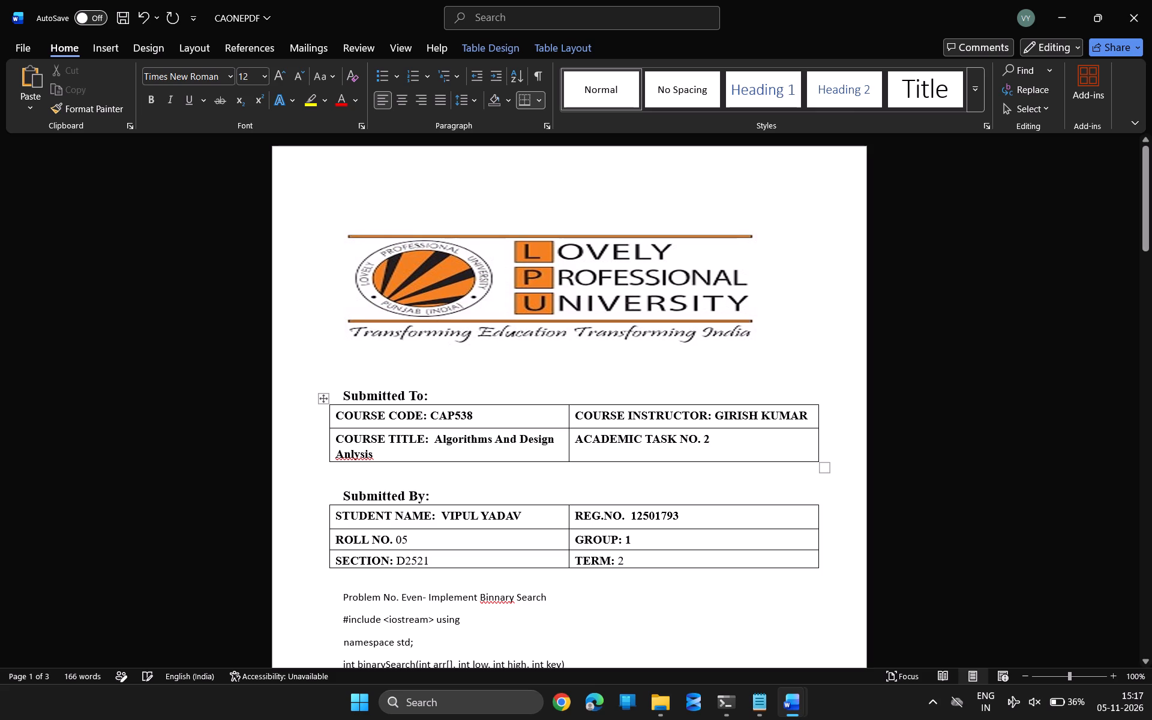
text(Sir)
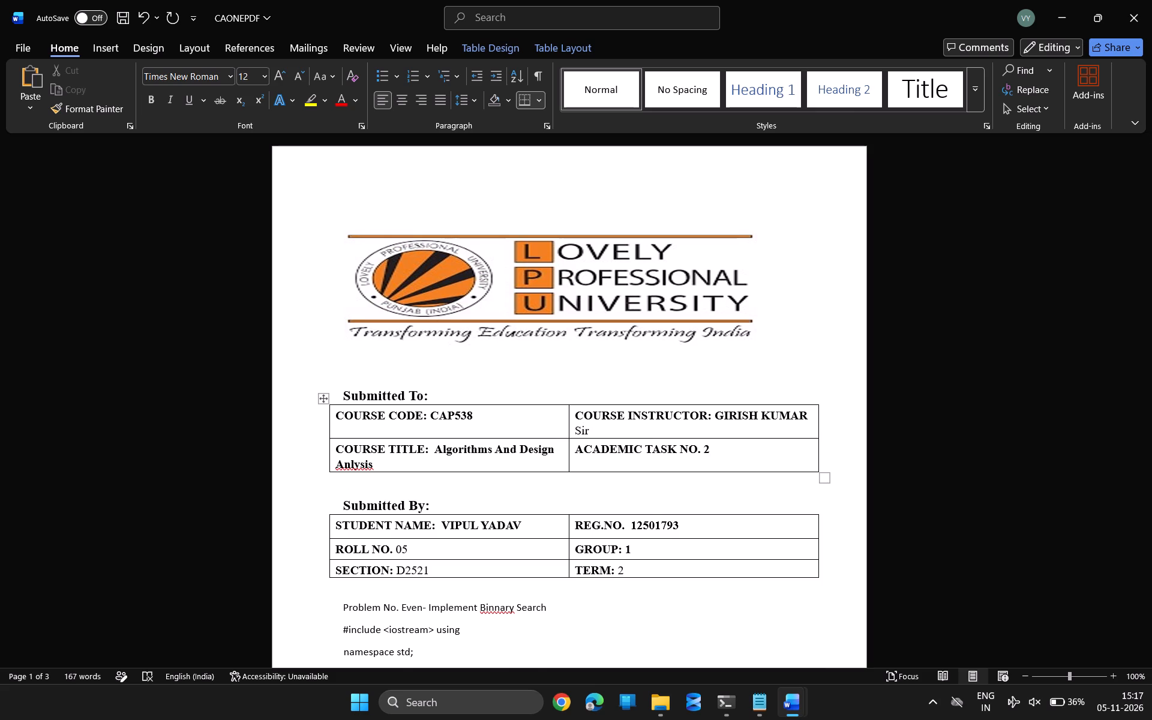
key(BackSpace)
key(BackSpace)
key(BackSpace)
key(BackSpace)
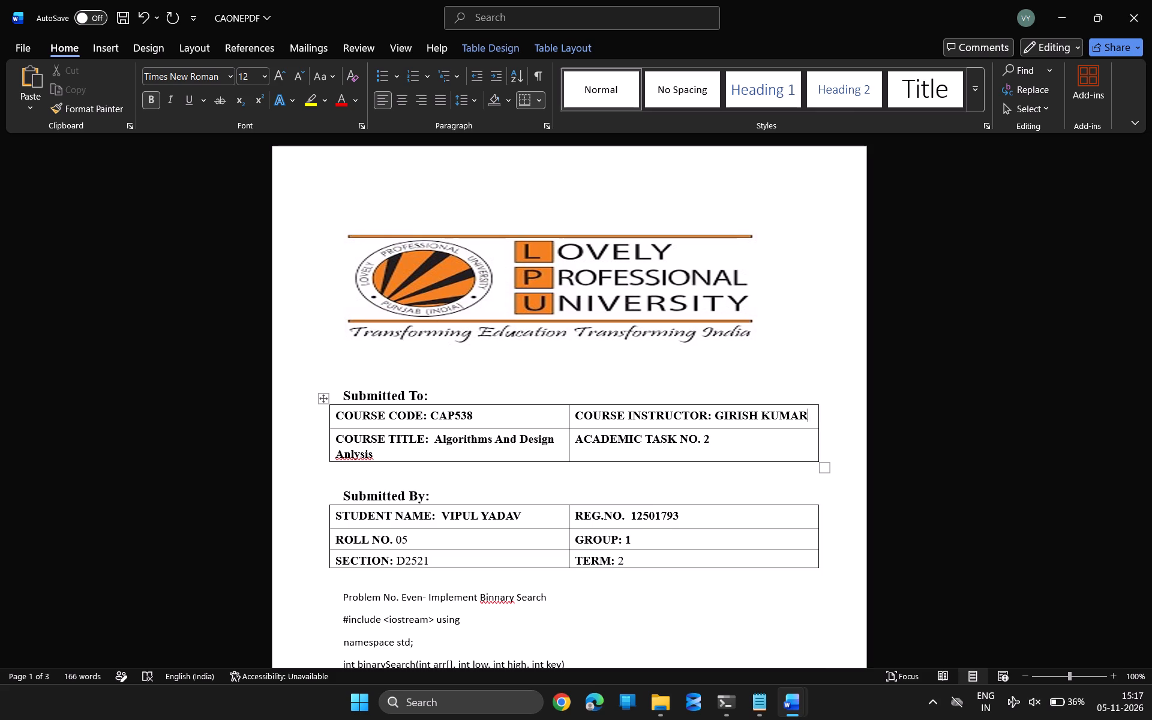
key(space)
text(Si)
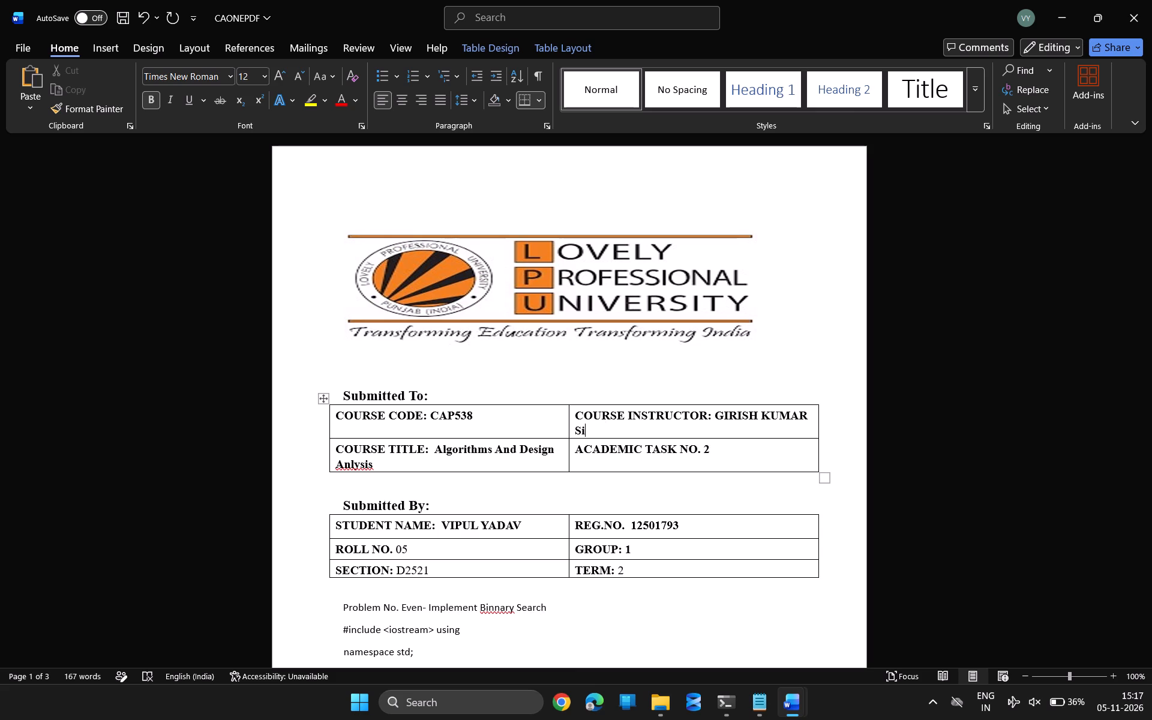
key(BackSpace)
key(shift+i)
key(shift+r)
Shorten the section entry in the Submitted By table to D25.
scroll(764, 447, down, 1)
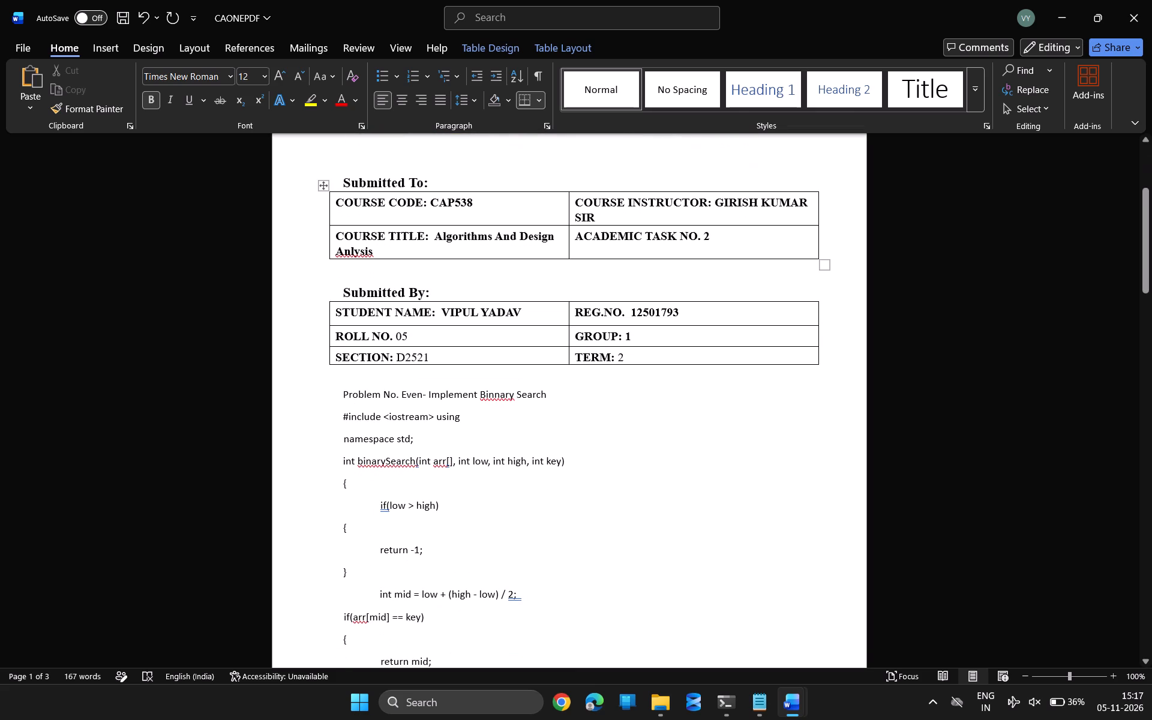
click(463, 356)
key(BackSpace)
key(BackSpace)
key(BackSpace)
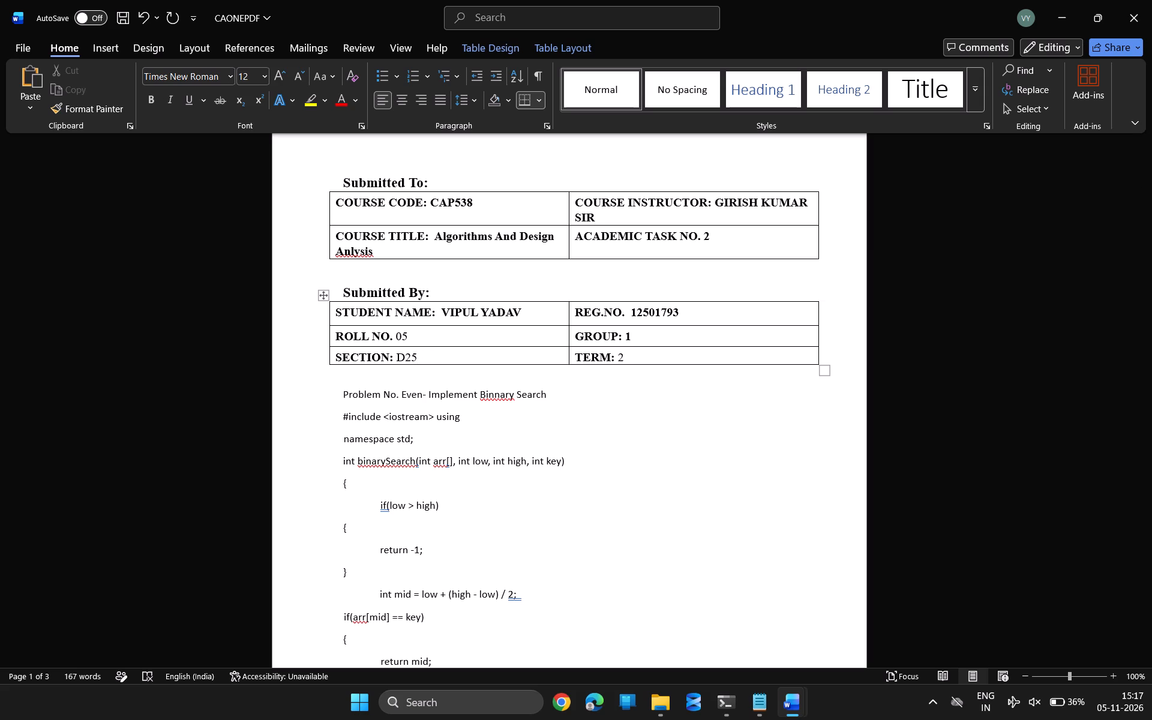
key(BackSpace)
key(5)
Delete the second page's binary search code from the "mid + 1" recursive return line through the final closing brace.
click(440, 530)
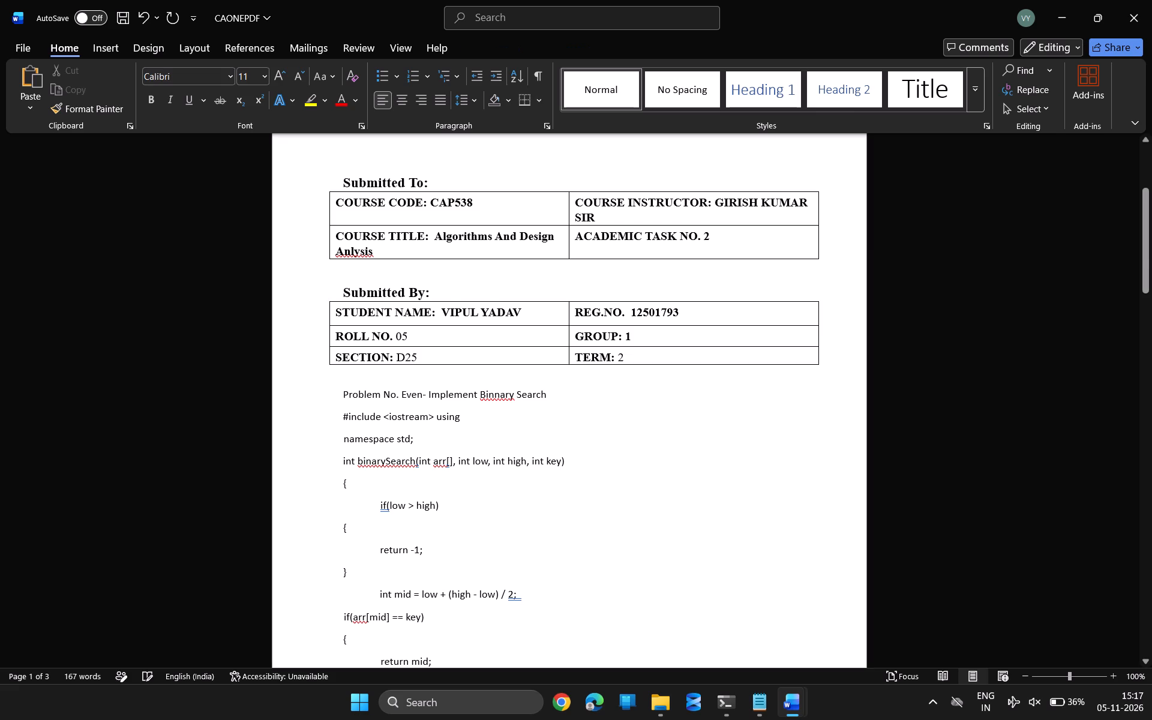
scroll(440, 588, down, 5)
scroll(440, 588, up, 4)
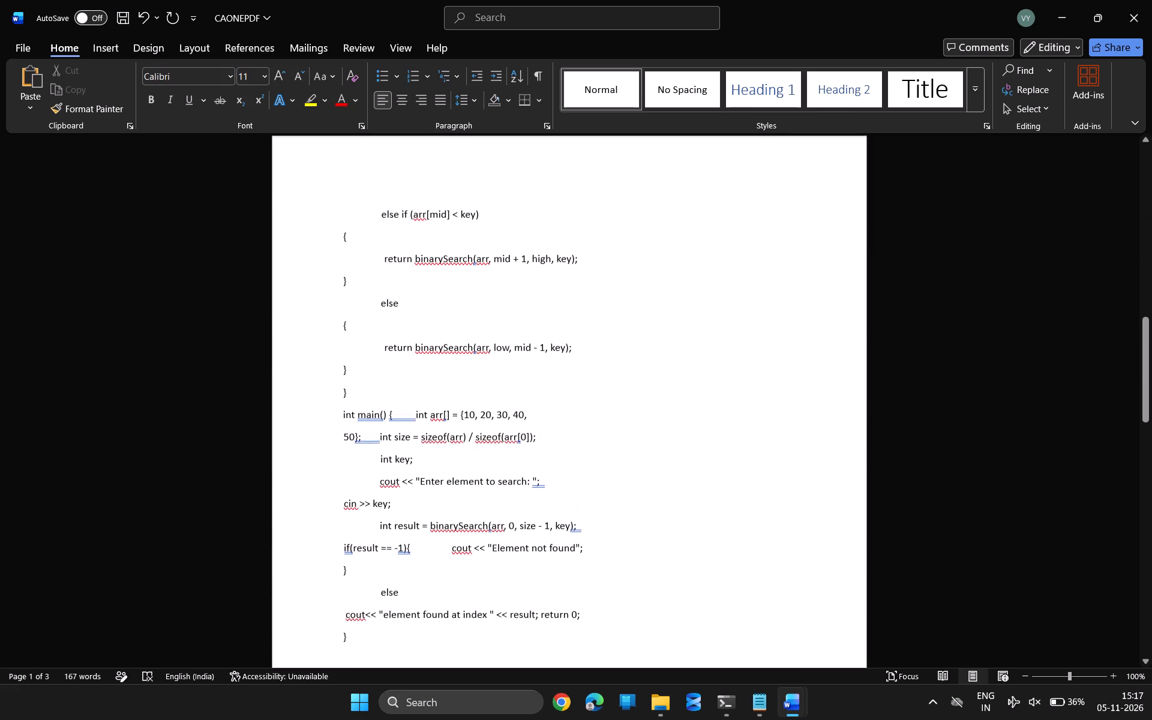
drag(361, 635, 349, 257)
key(BackSpace)
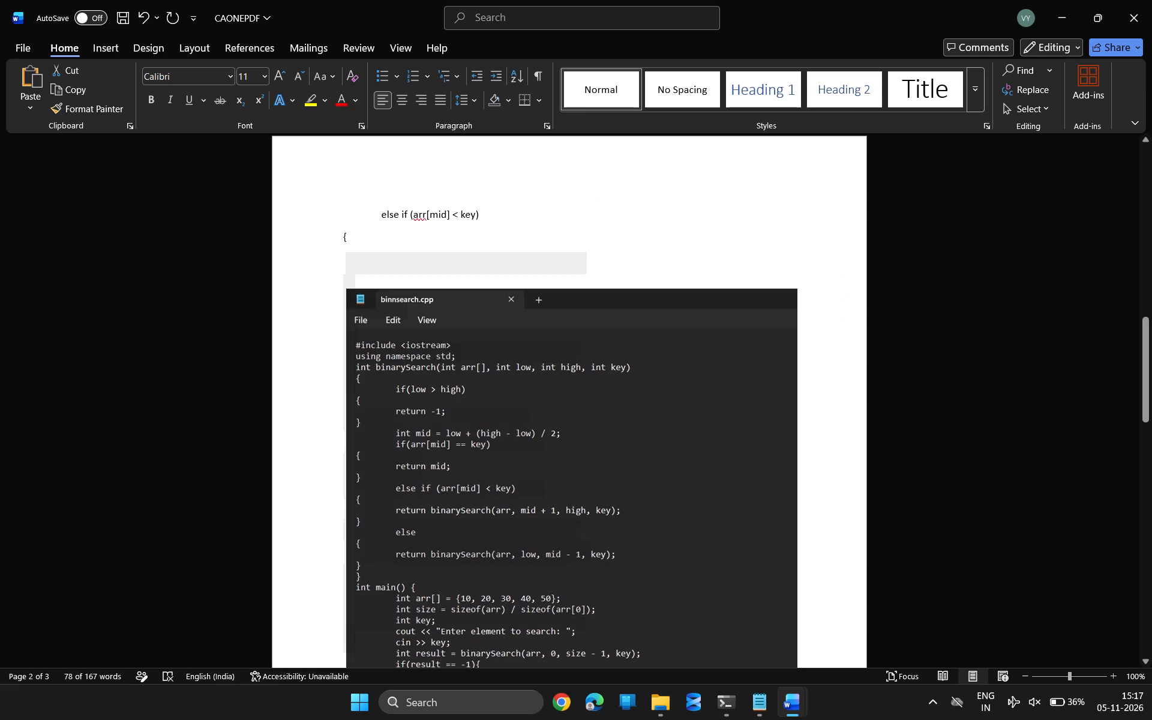
Complete the section entry in the Submitted By table as D2534.
scroll(349, 257, up, 7)
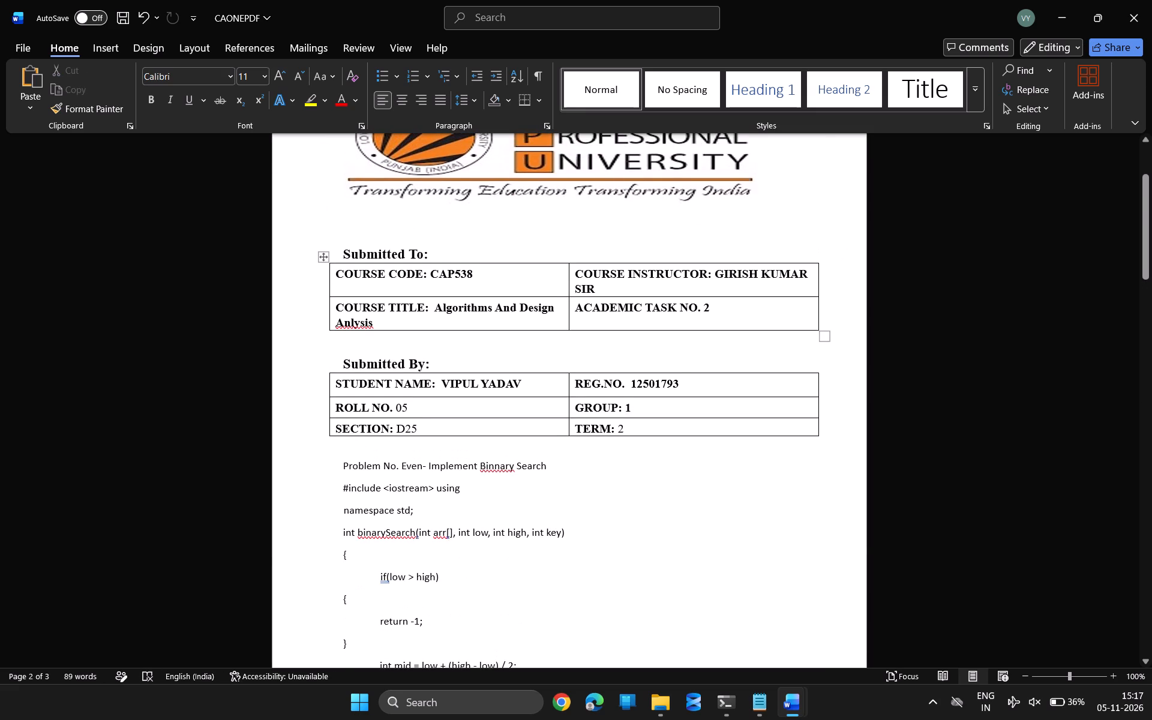
click(436, 454)
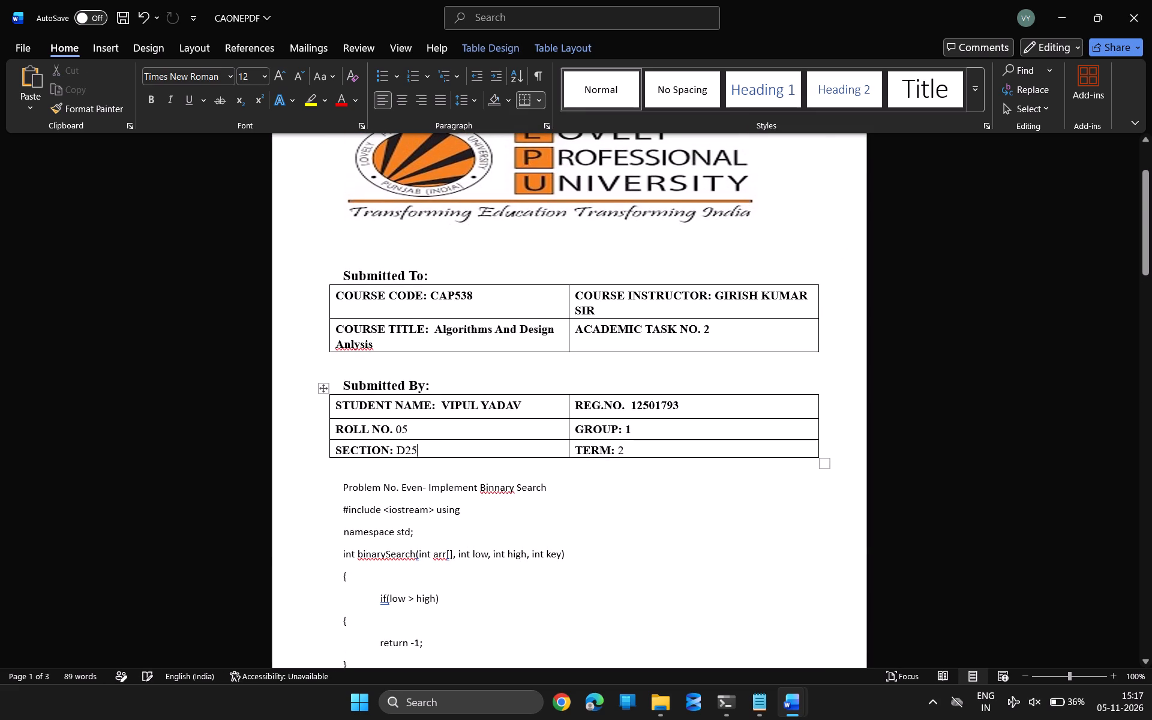
key(3)
key(4)
Set the term in the Submitted By table to 3.
click(638, 449)
key(BackSpace)
key(BackSpace)
key(3)
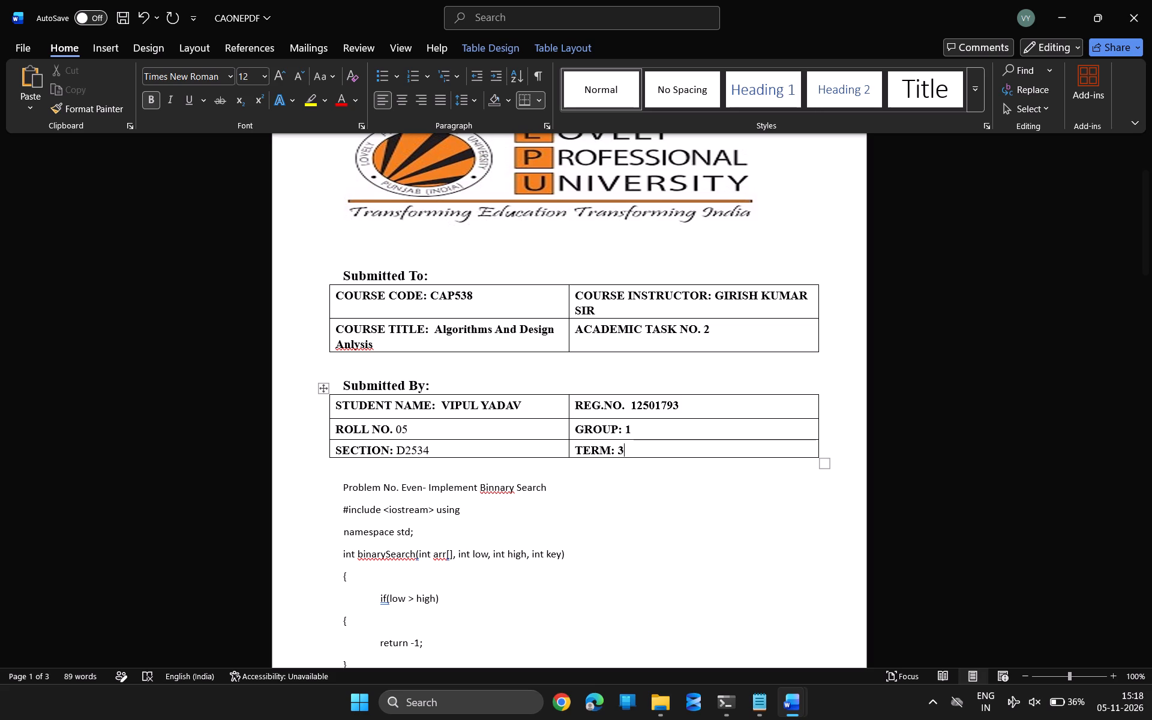
Open Google Chrome from Word.
click(559, 707)
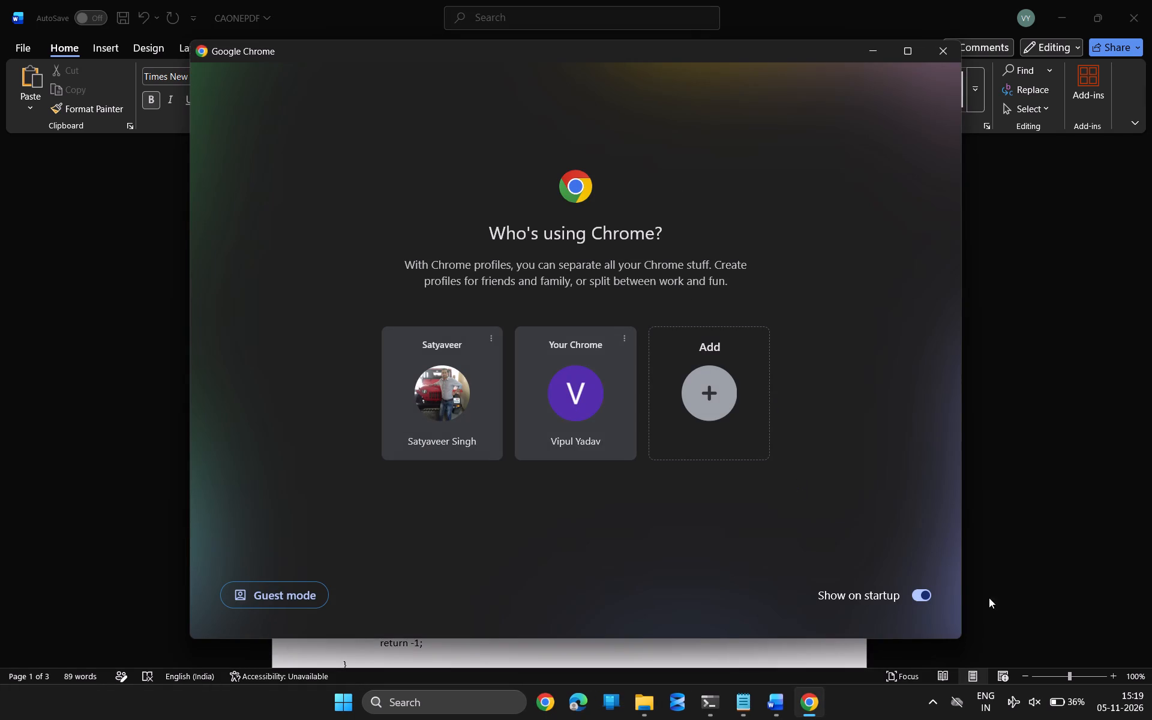
Turn on Wi-Fi and open the list of available networks.
click(1013, 699)
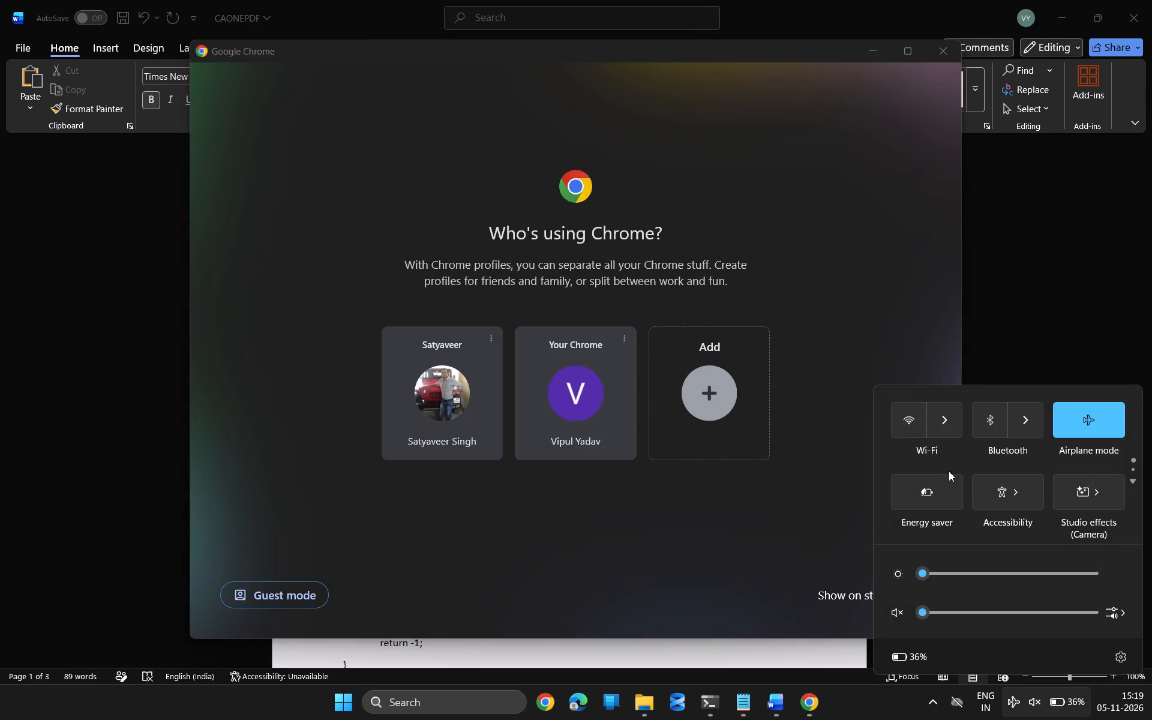
click(917, 422)
click(951, 422)
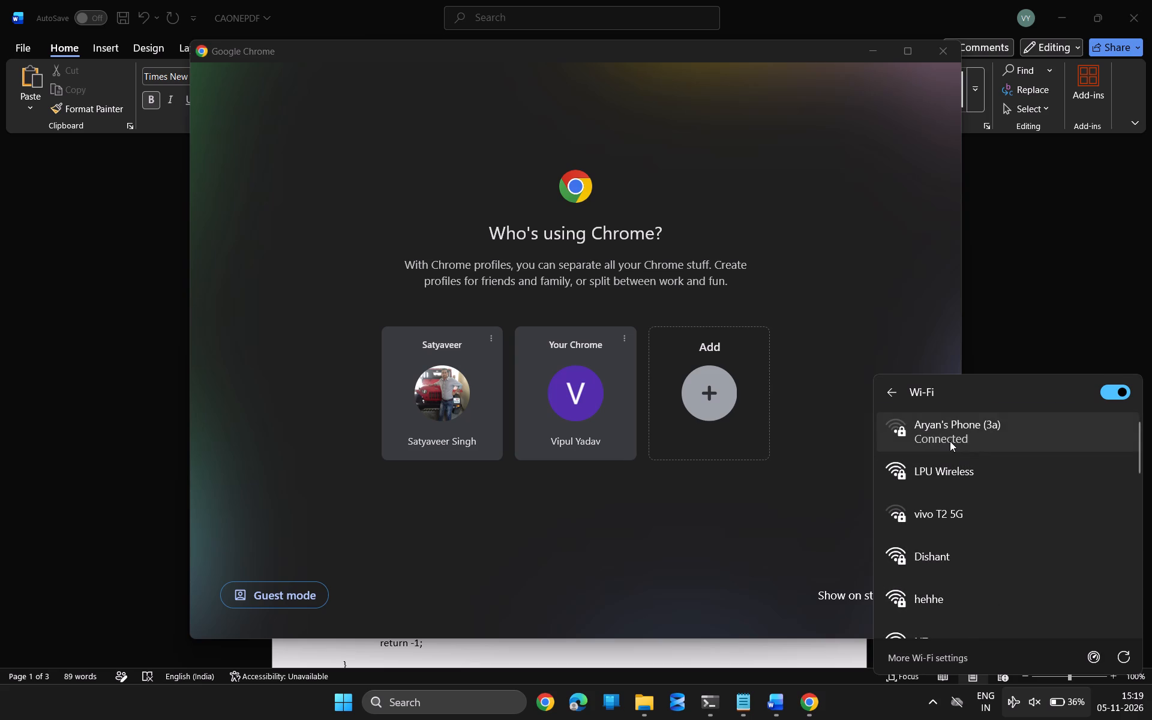
Open the "Your Chrome" profile and search Google for the earlier query "code for knapsack 0 1 in cpp".
click(588, 424)
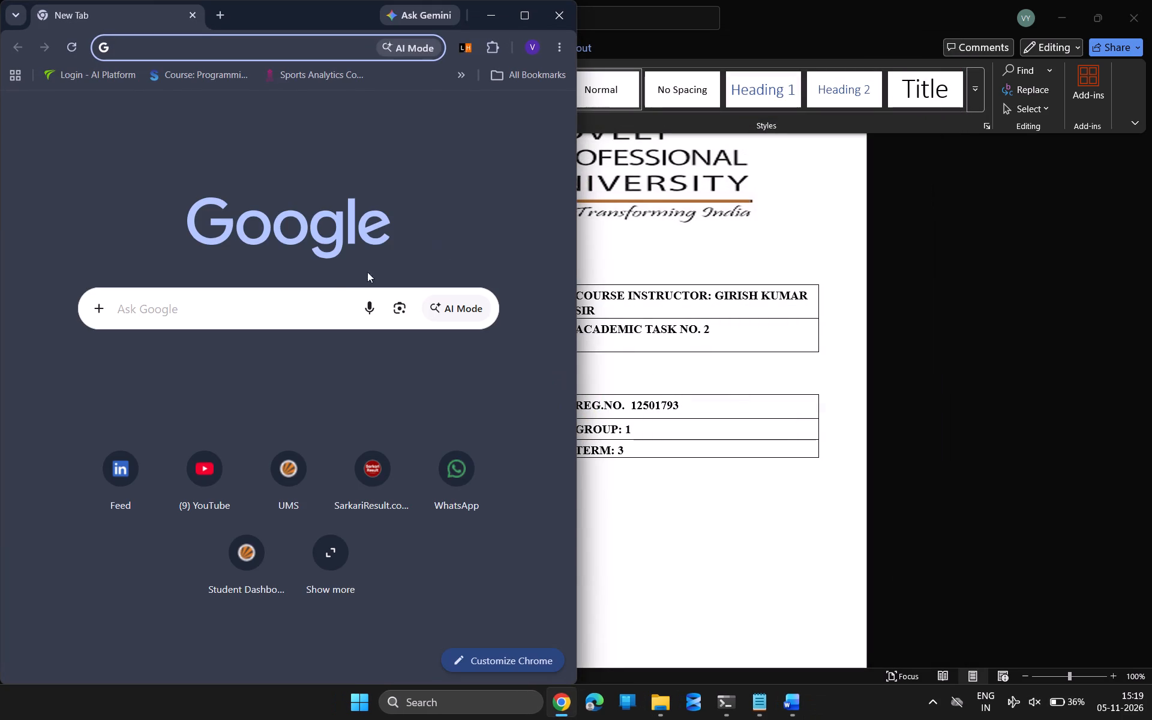
click(272, 304)
key(Down)
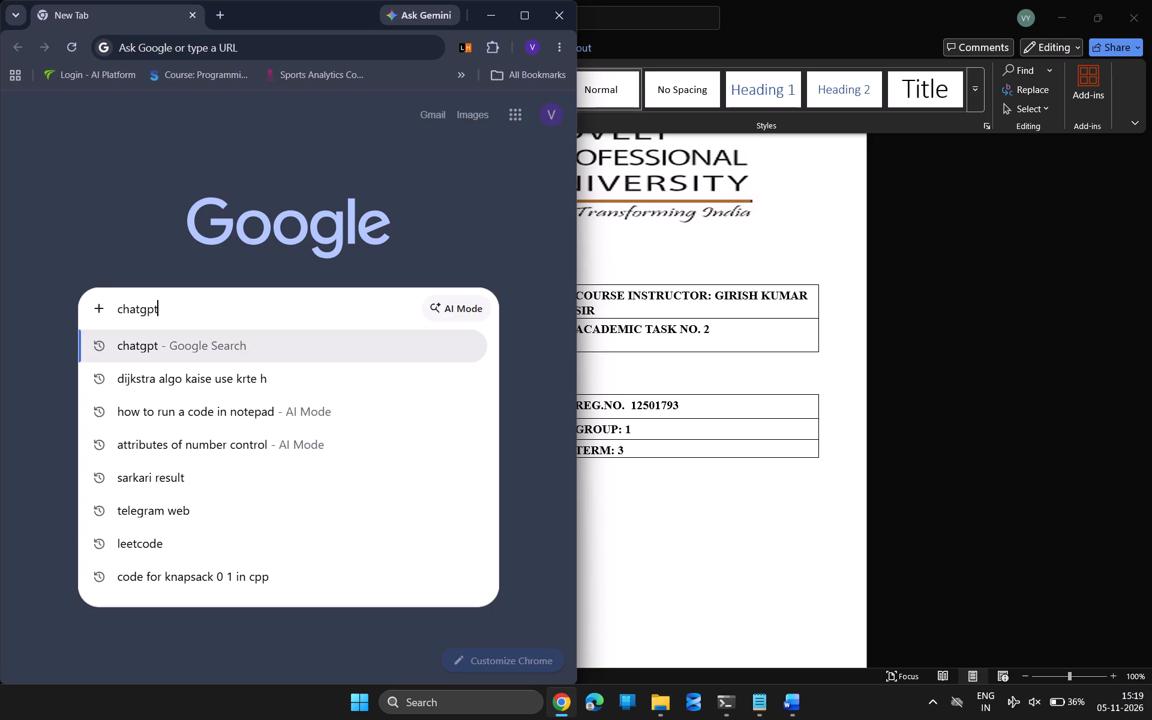
key(Down)
key(Down)
key(Down)
key(Down)
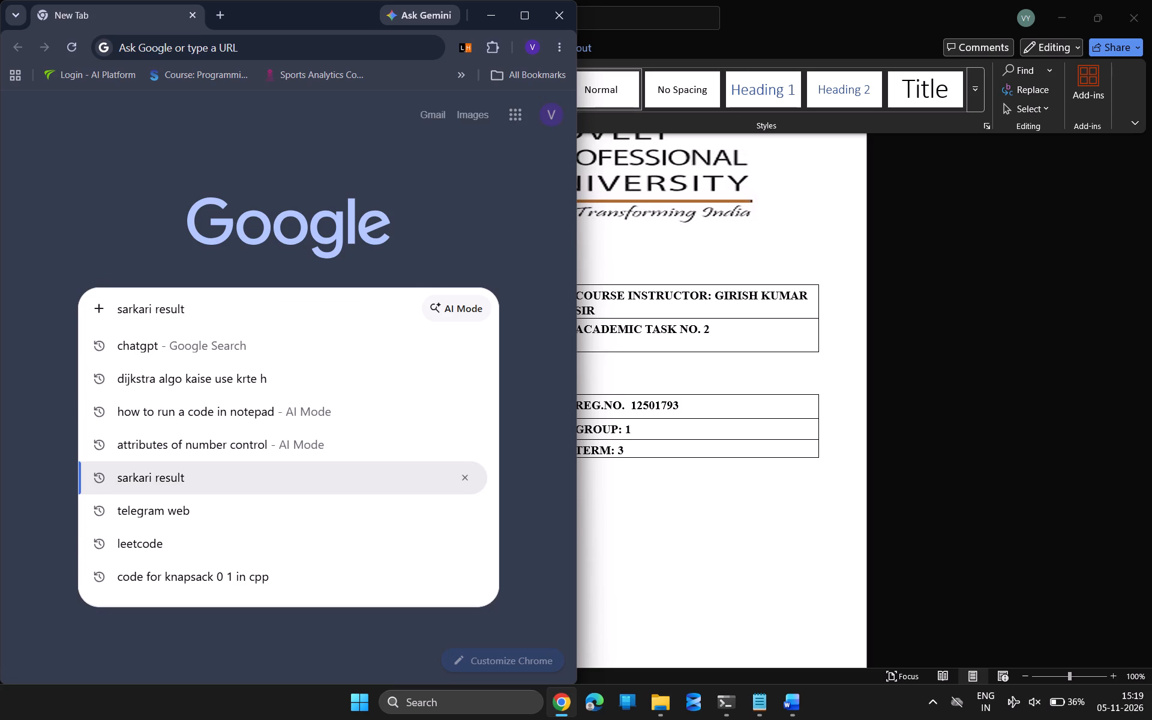
key(Down)
key(Down)
key(Down)
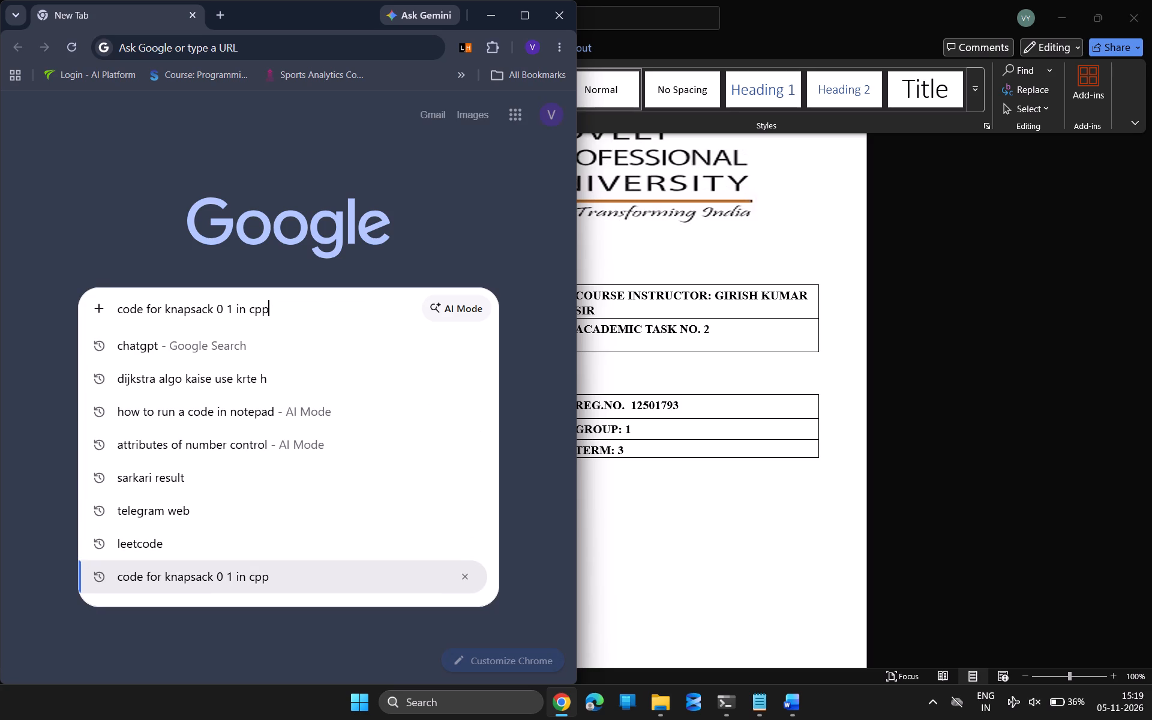
key(Return)
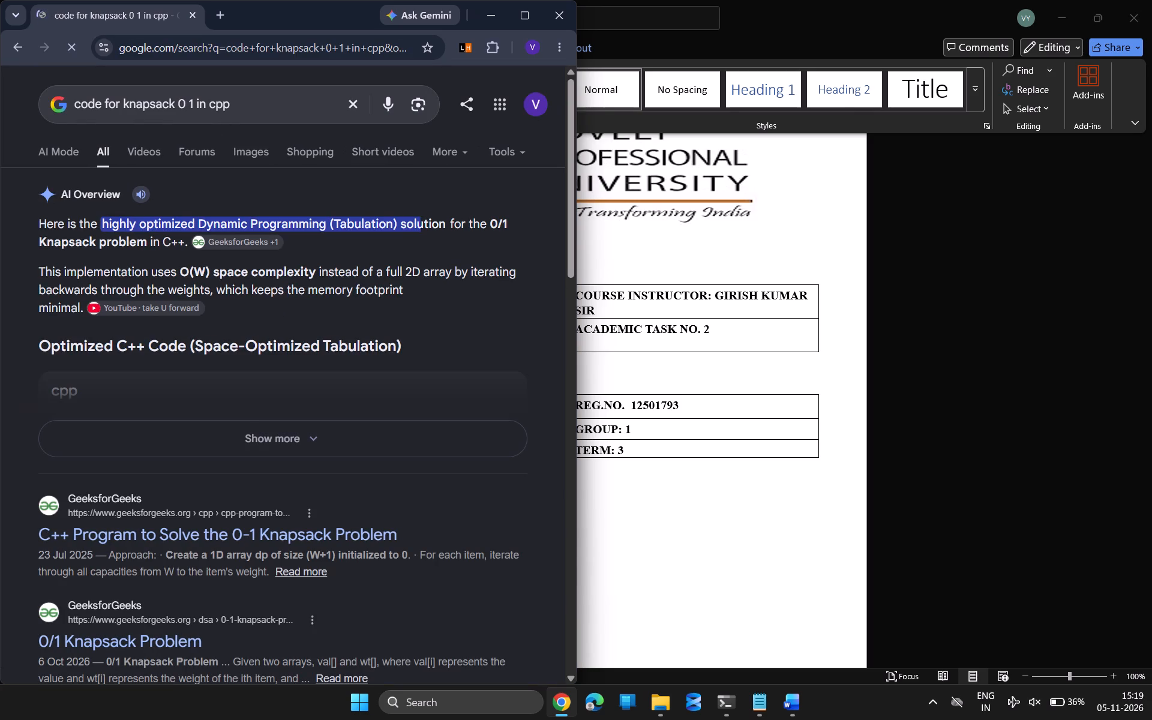
Shorten the knapsack search query by removing the "1" after the 0.
click(196, 104)
key(BackSpace)
key(BackSpace)
key(BackSpace)
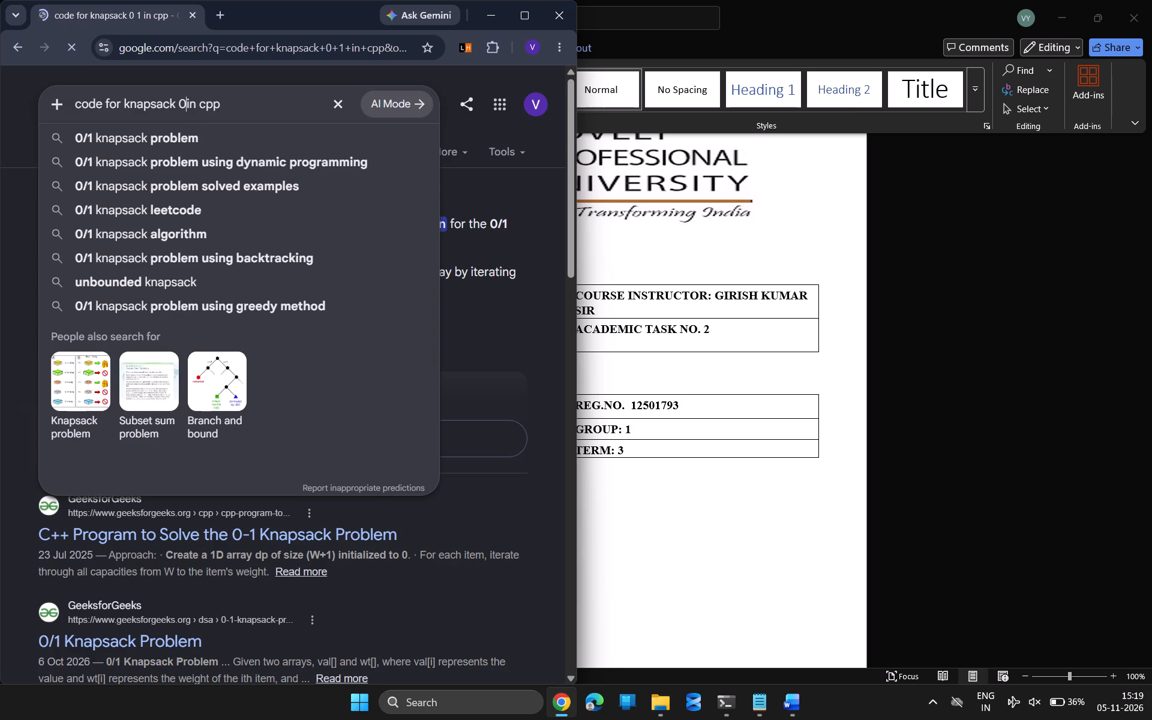
In Chrome, change the Google search to "code for knapsack in cpp" and view the expanded AI overview code.
key(BackSpace)
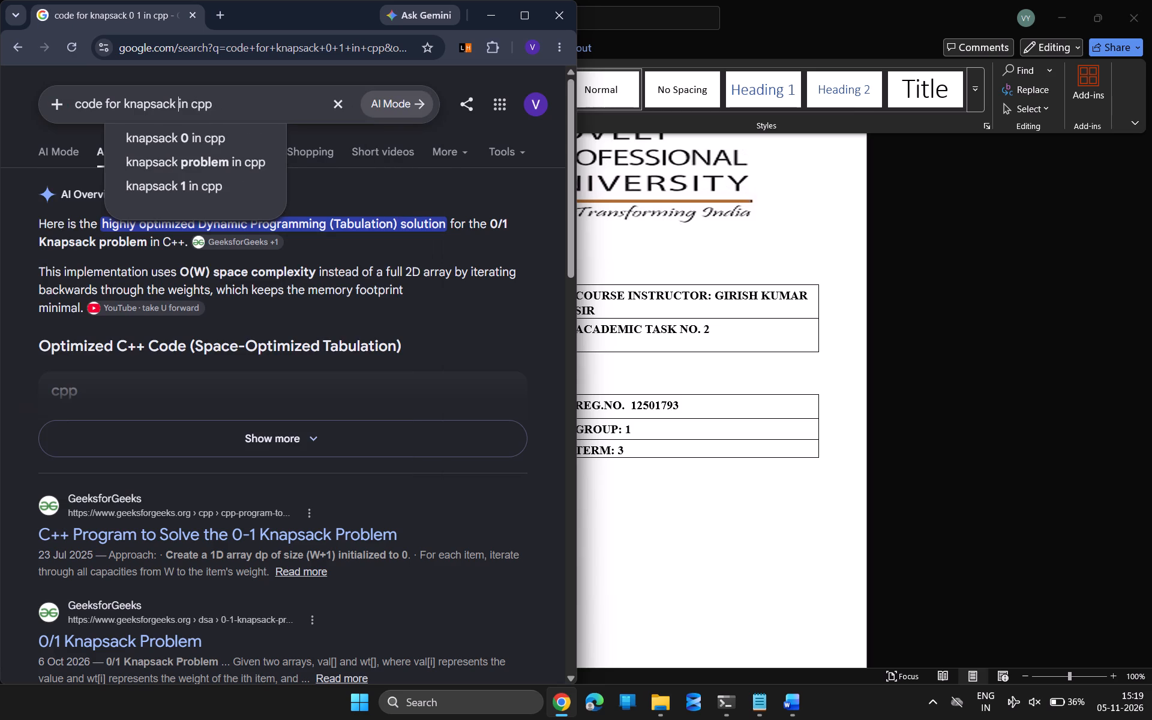
key(Return)
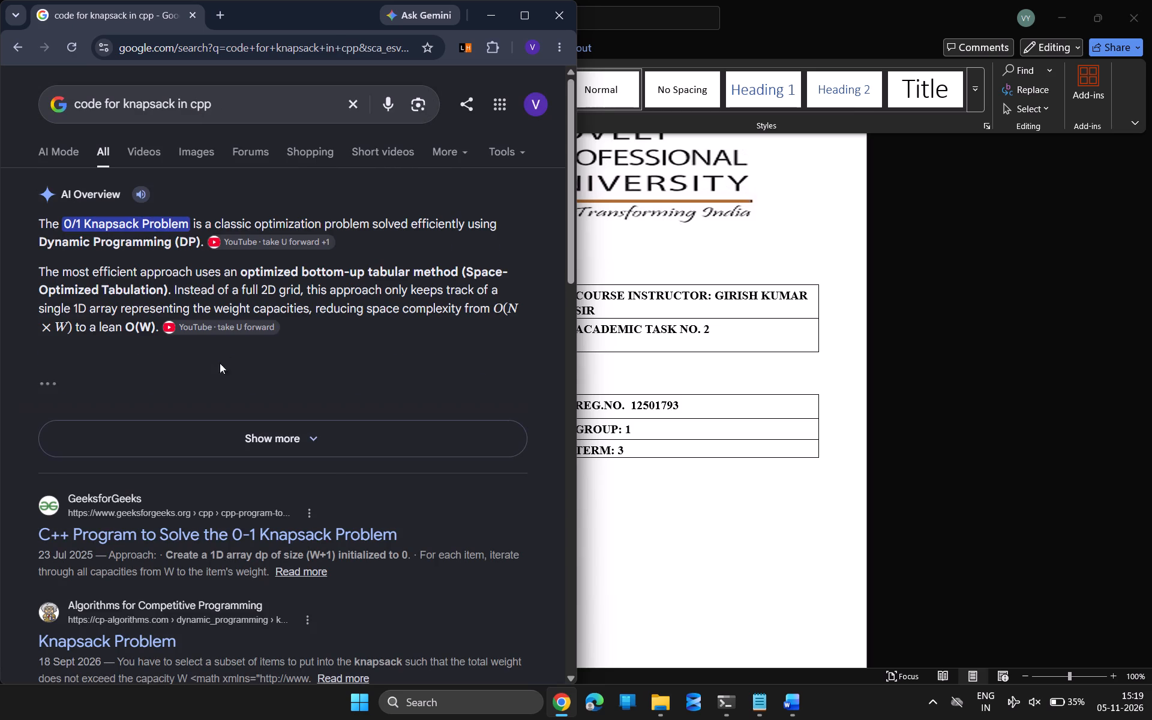
click(253, 418)
scroll(250, 425, down, 1)
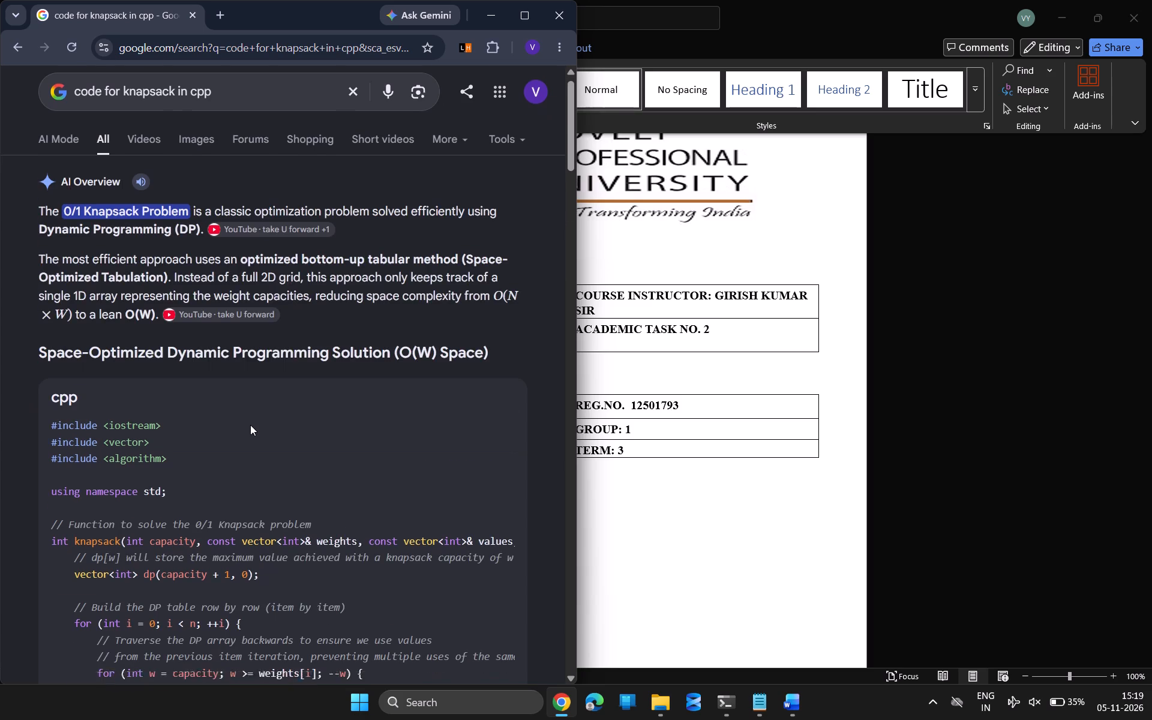
scroll(250, 425, down, 2)
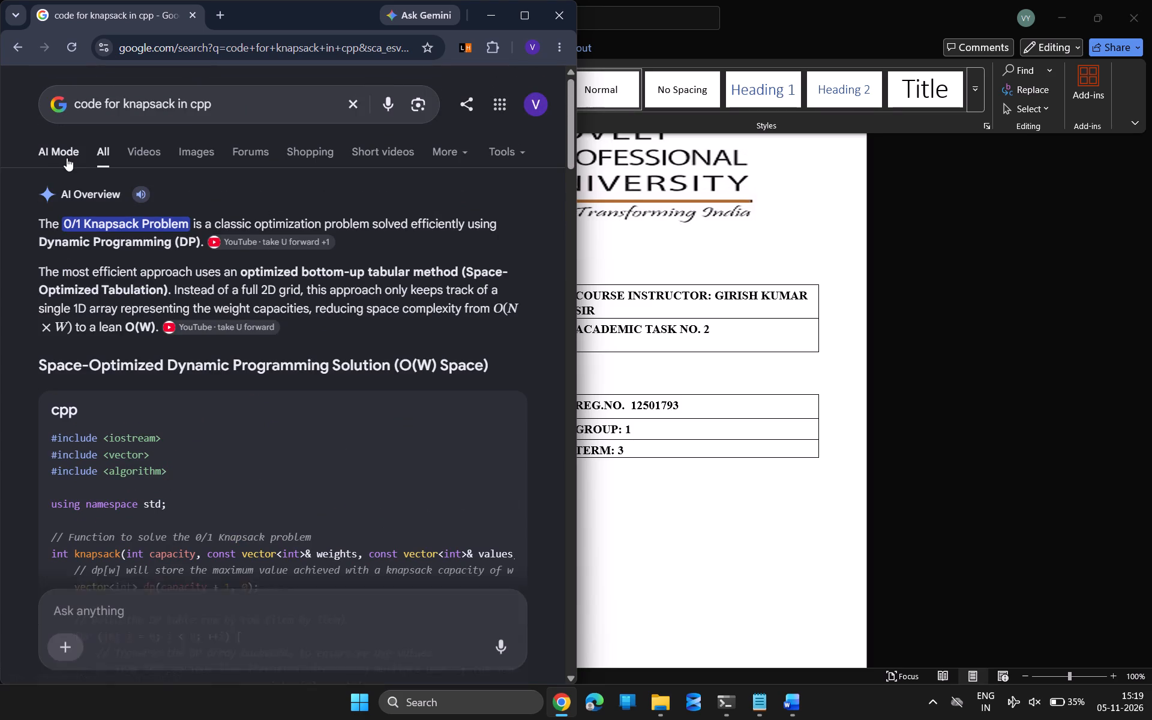
Run the knapsack query in Google's AI Mode and start writing a follow-up question.
click(67, 158)
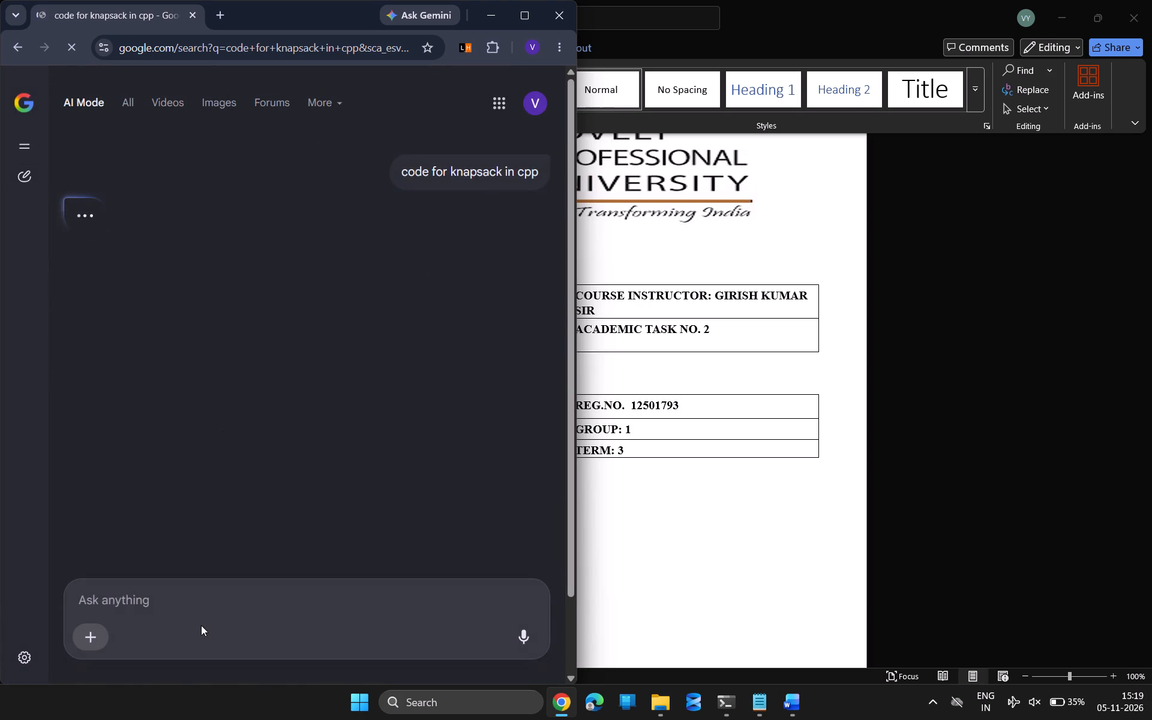
click(201, 625)
click(197, 595)
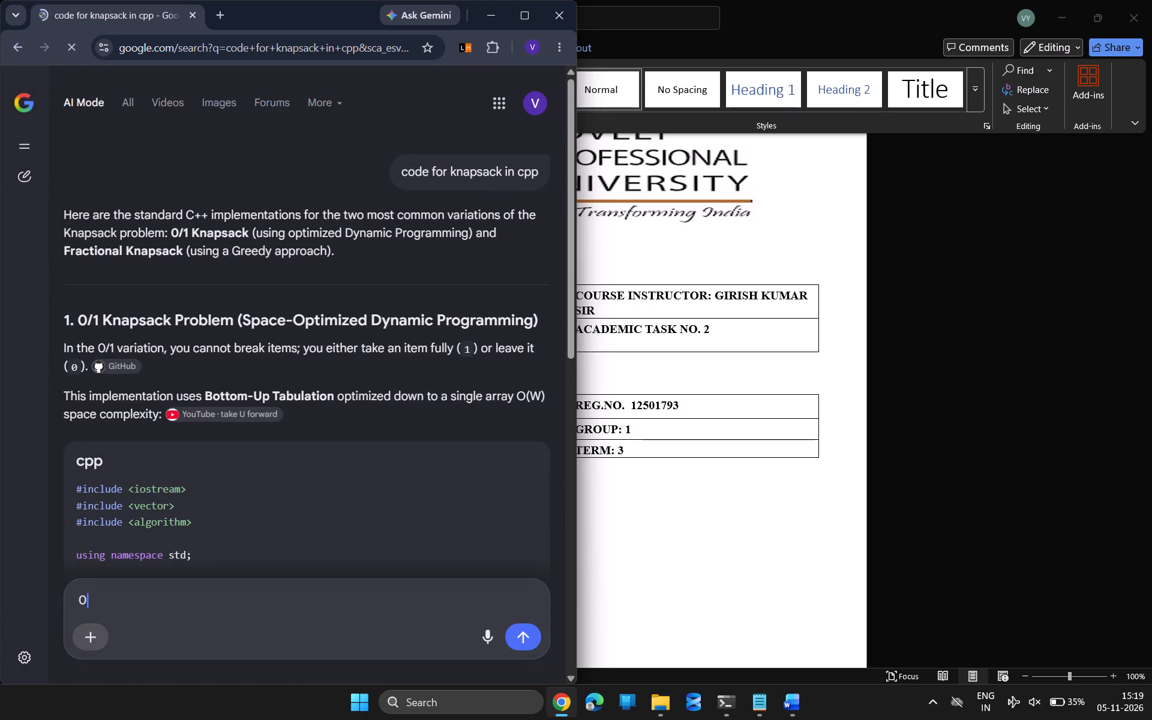